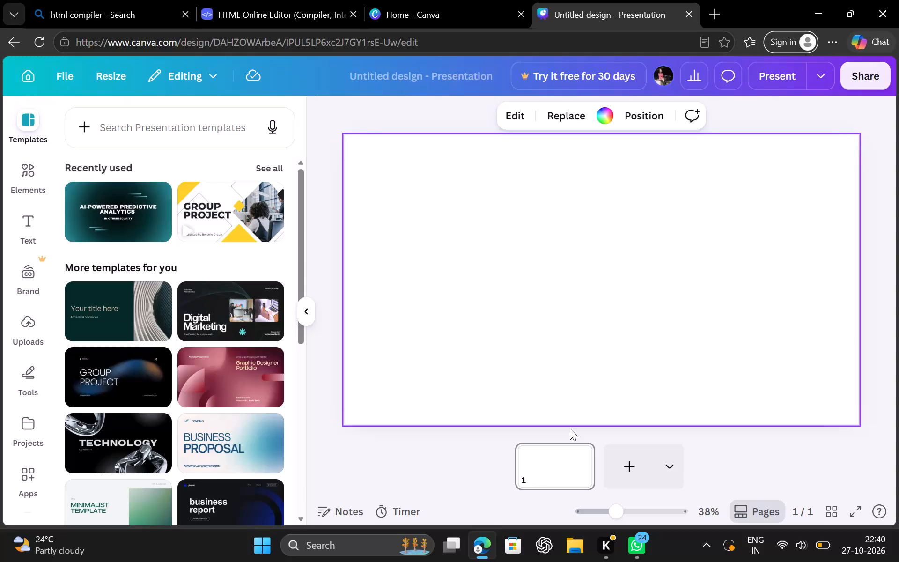
# Upload the Fiber_Optic_Components_Manufacturers_Survey file from the Downloads folder.
pyautogui.click(9, 328)
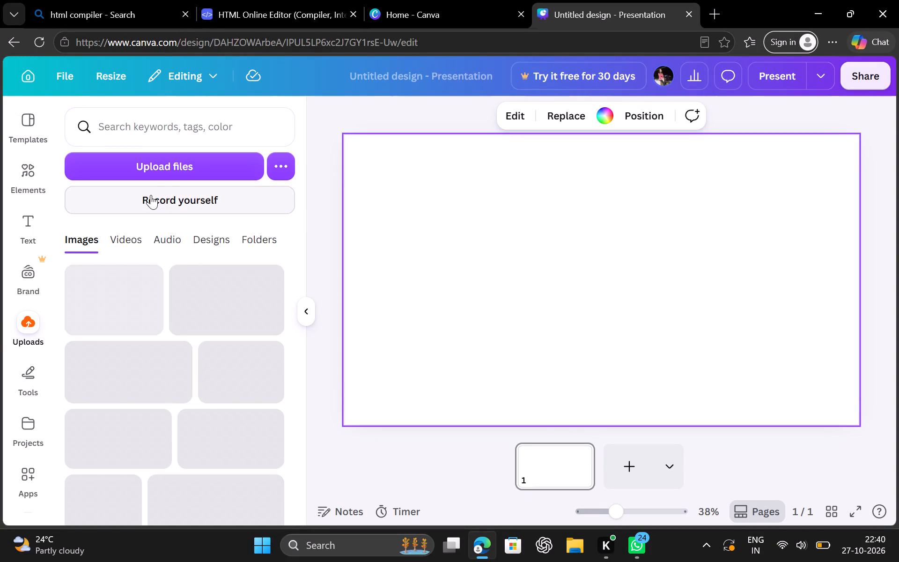
pyautogui.click(201, 152)
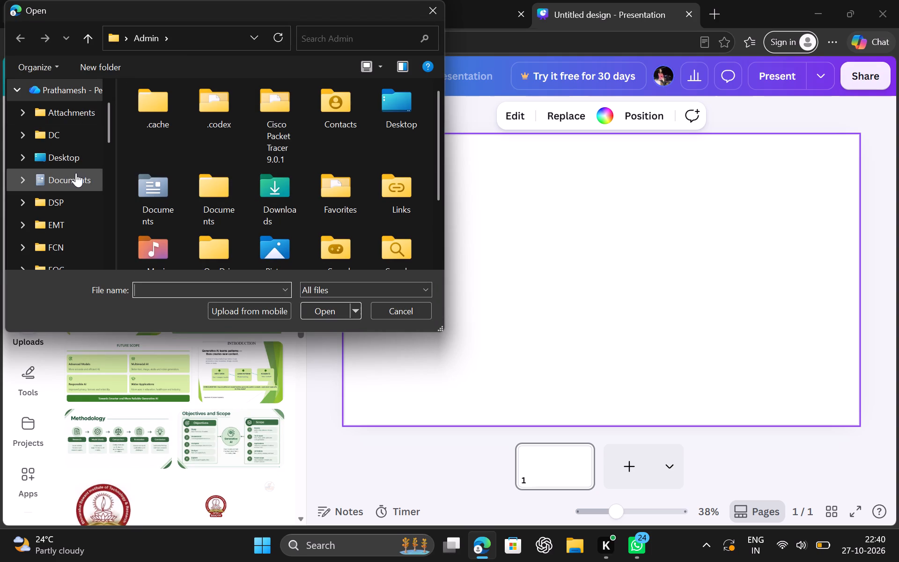
pyautogui.scroll(-1, 68, 198)
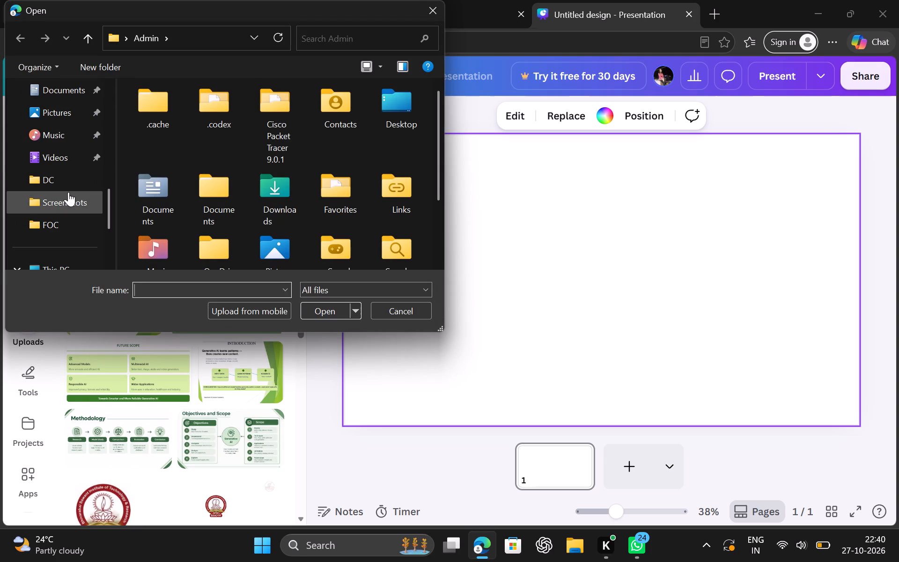
pyautogui.scroll(6, 68, 192)
pyautogui.click(74, 103)
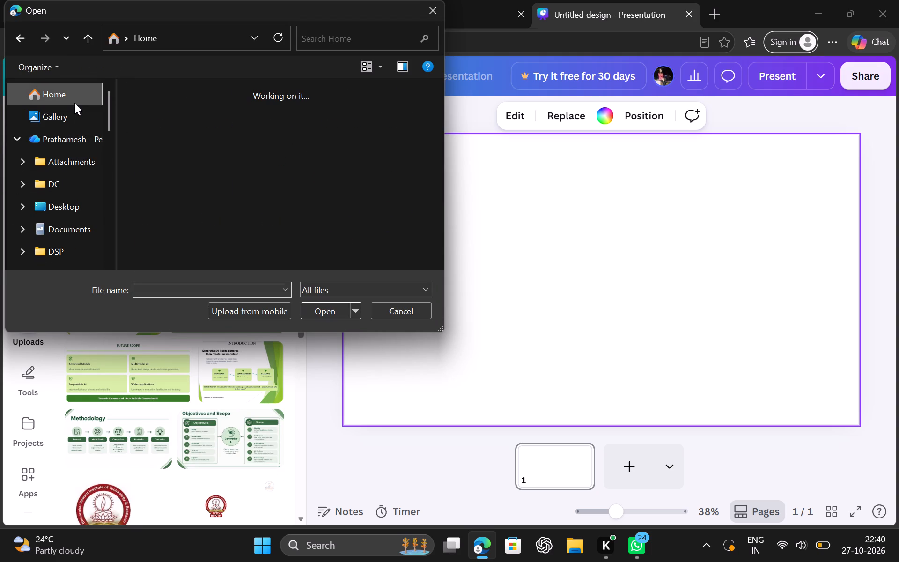
pyautogui.scroll(1, 273, 184)
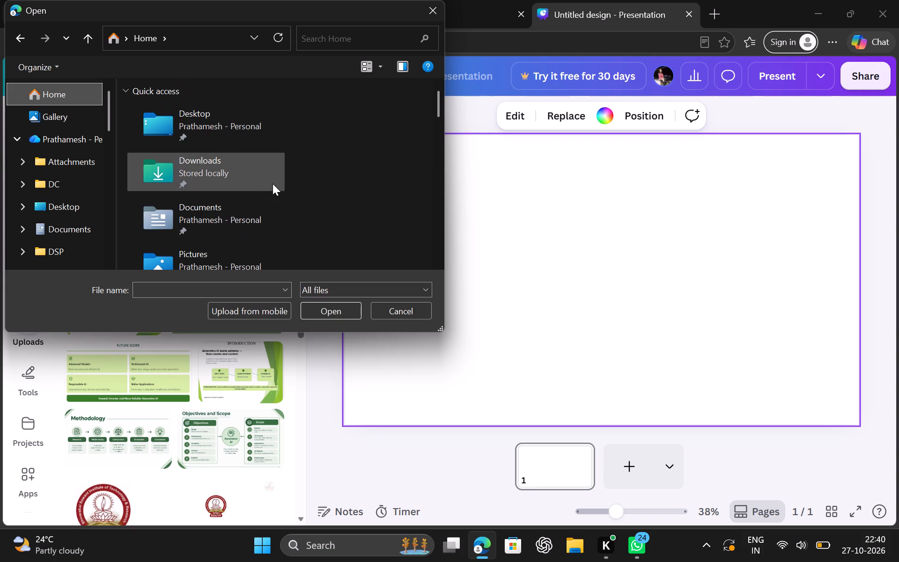
pyautogui.scroll(1, 273, 184)
pyautogui.doubleClick(273, 184)
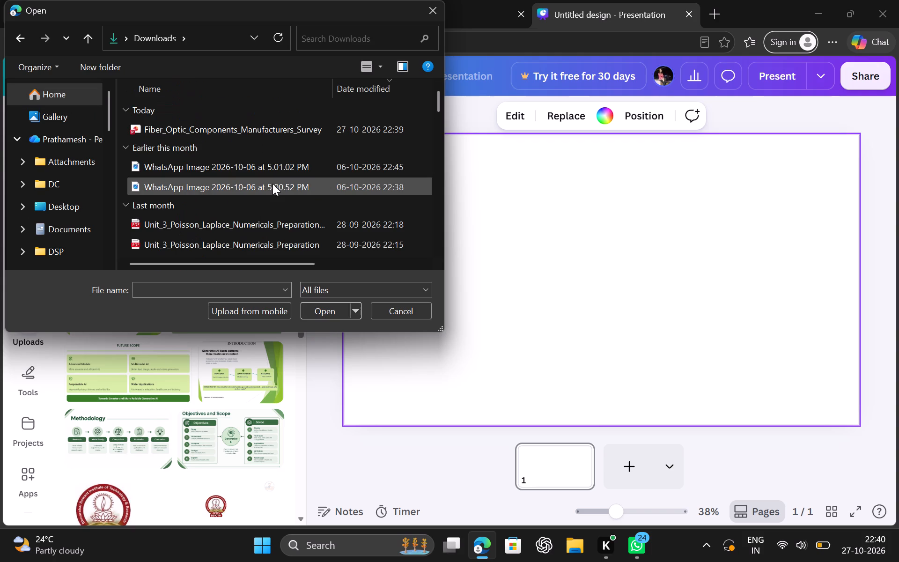
pyautogui.doubleClick(269, 124)
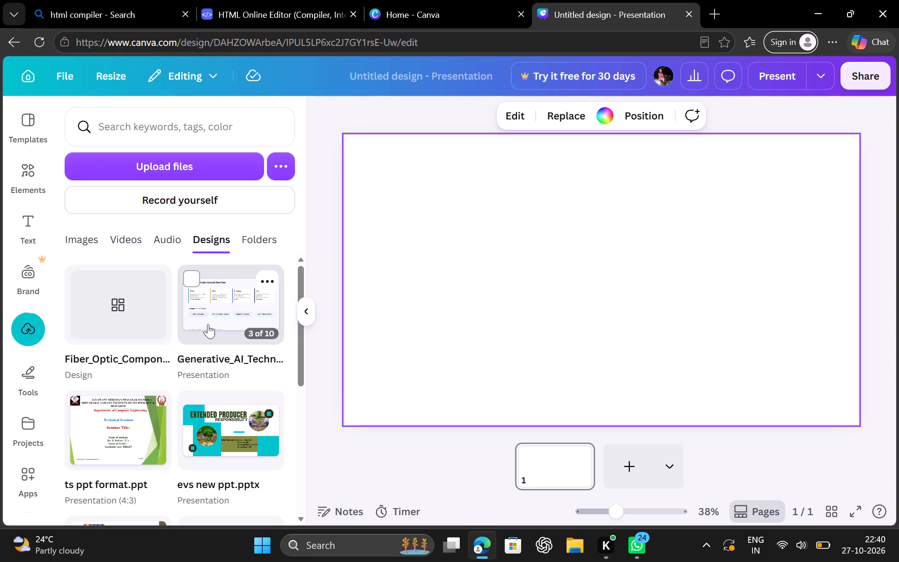
# Open the uploaded Fiber_Optic_Components design and apply all 8 of its pages to the blank presentation.
pyautogui.click(313, 246)
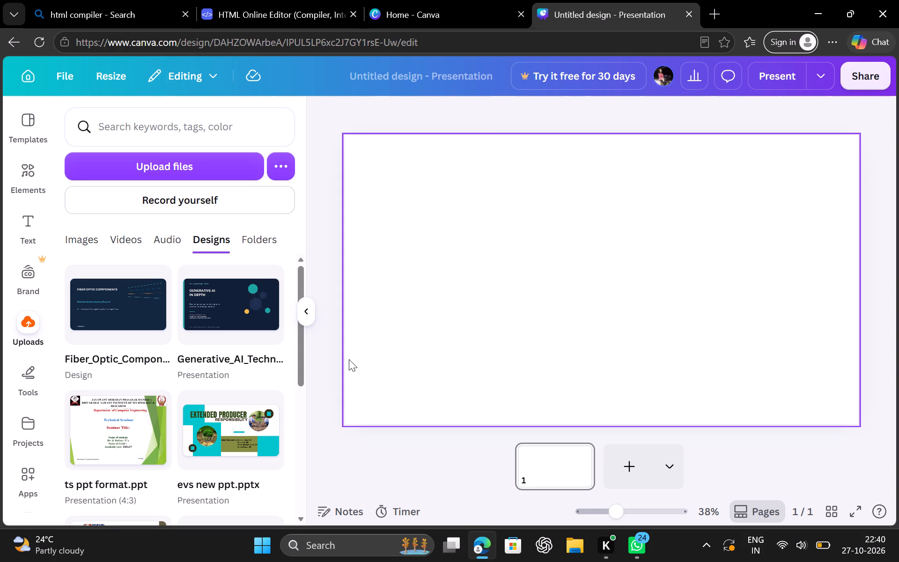
pyautogui.doubleClick(132, 307)
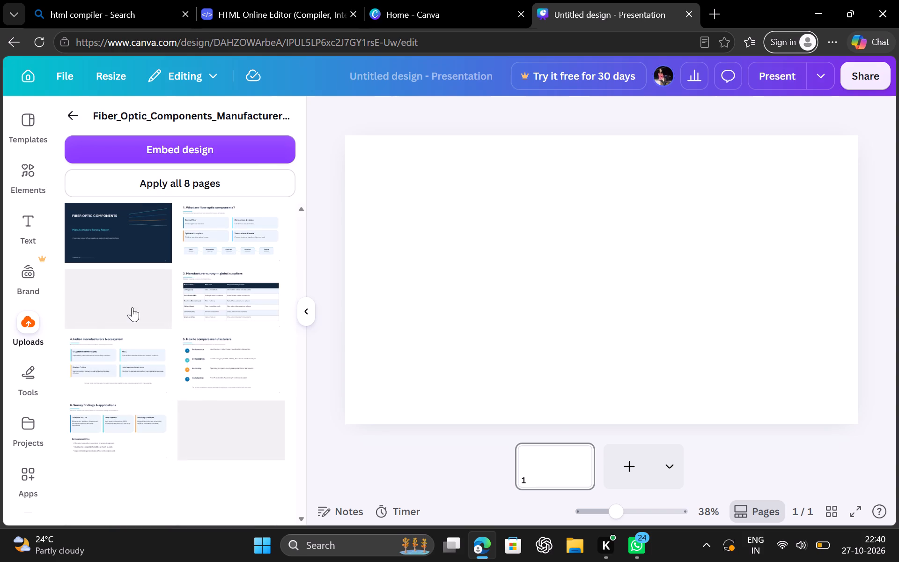
pyautogui.click(159, 227)
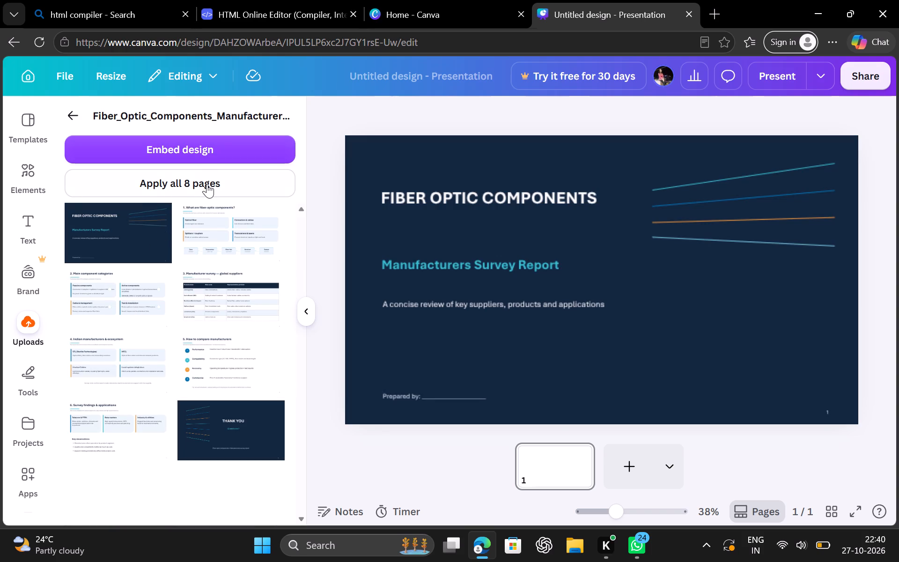
pyautogui.click(207, 184)
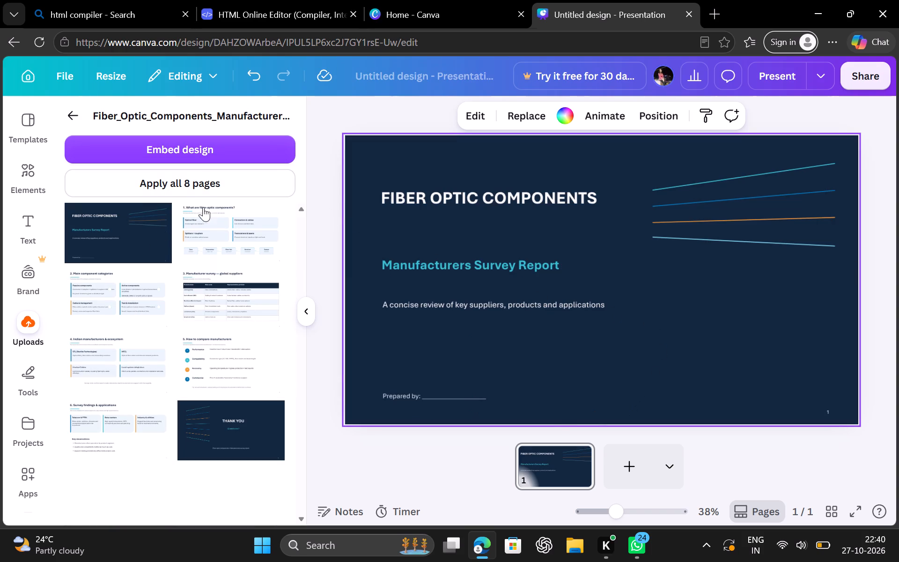
pyautogui.click(209, 184)
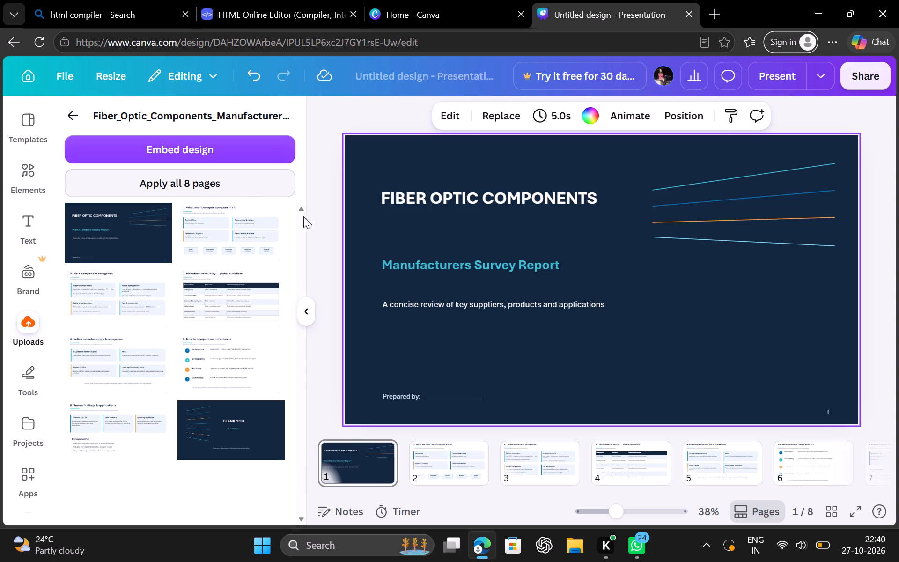
# Delete the "Prepared by" line from the bottom of the title slide.
pyautogui.click(456, 377)
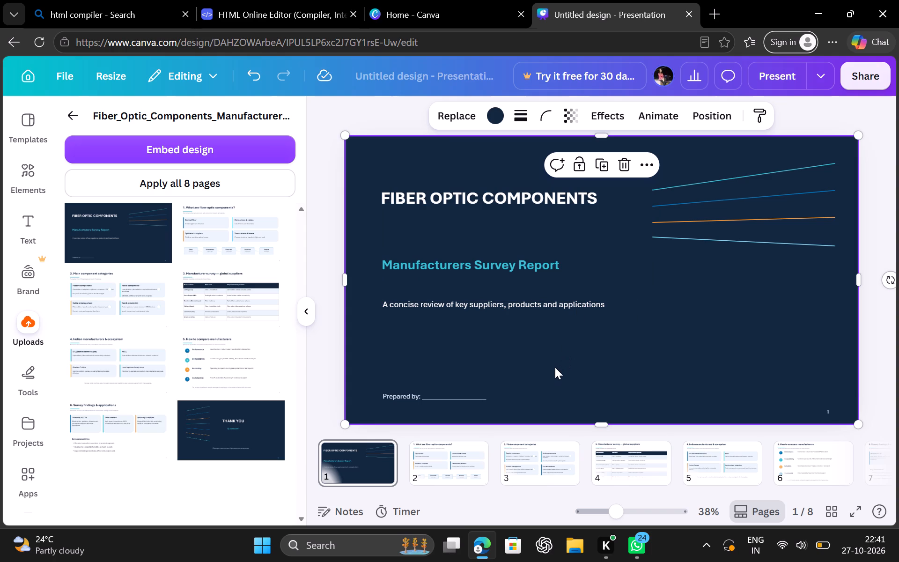
pyautogui.click(443, 391)
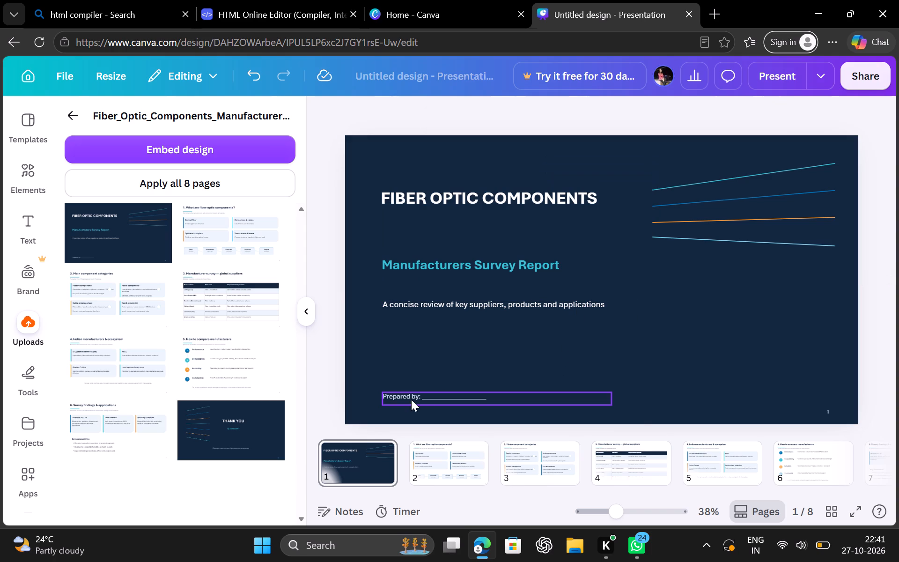
pyautogui.click(411, 399)
pyautogui.press('BackSpace')
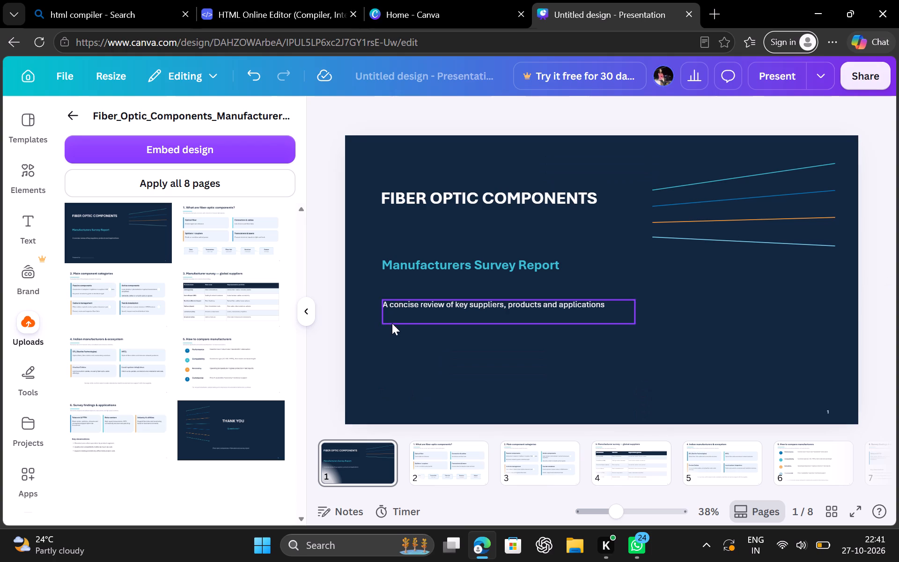
# Add a text box to the title slide reading "Presentated by:".
pyautogui.click(27, 223)
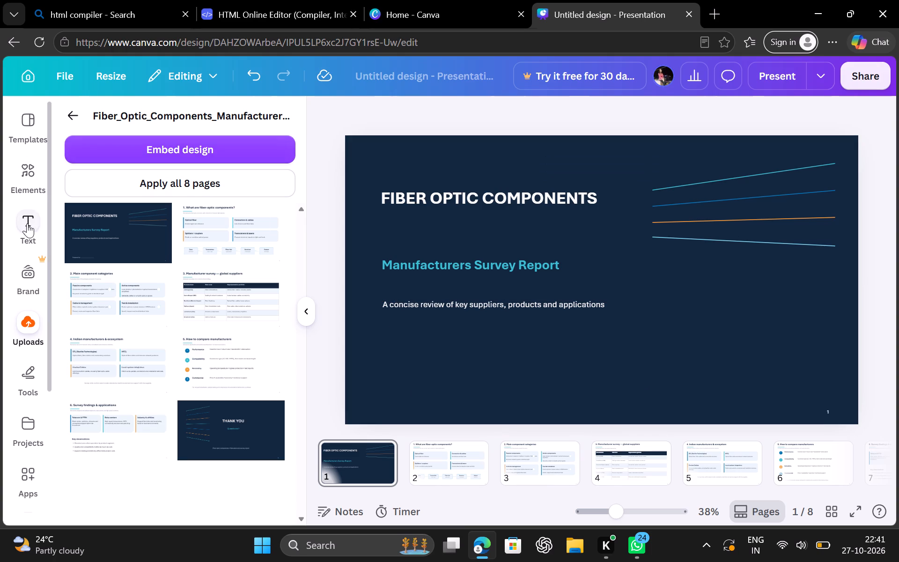
pyautogui.click(125, 171)
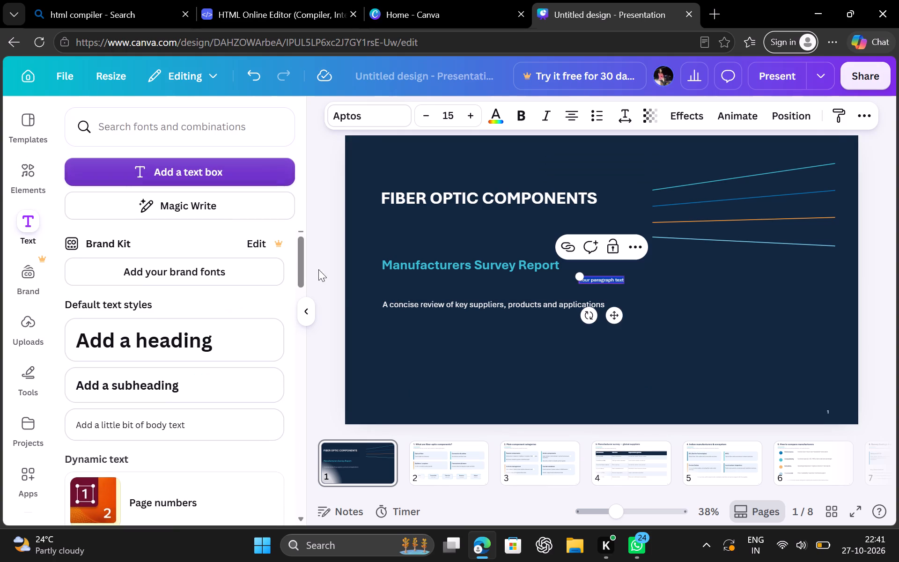
pyautogui.press('BackSpace')
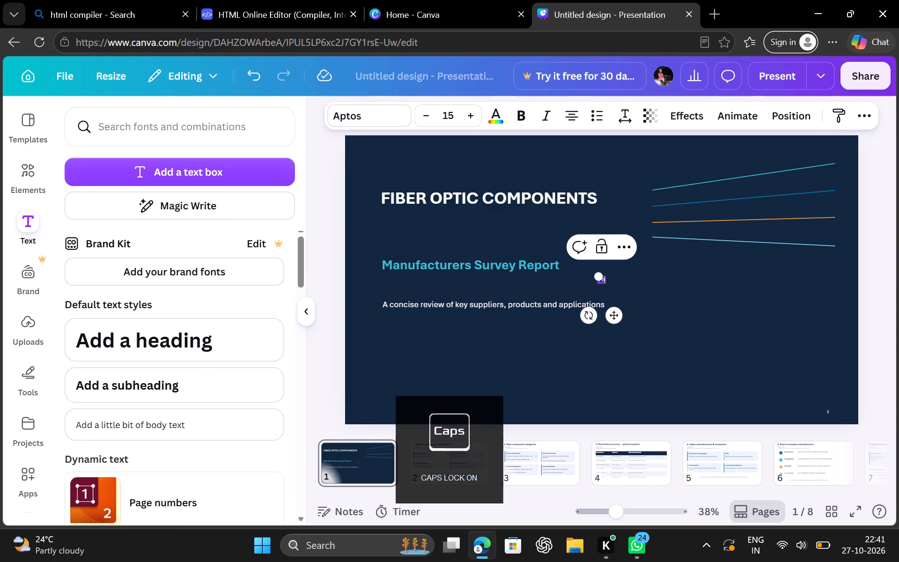
pyautogui.press('BackSpace')
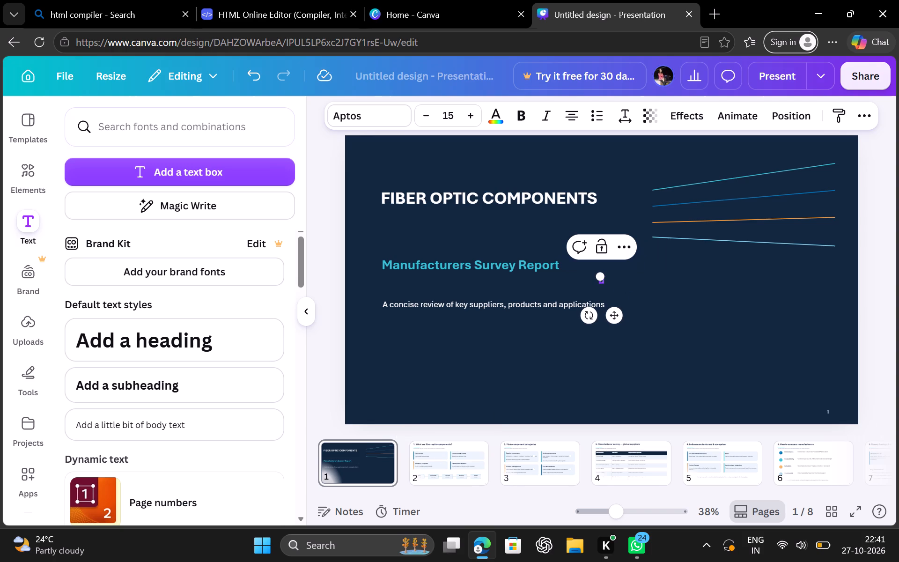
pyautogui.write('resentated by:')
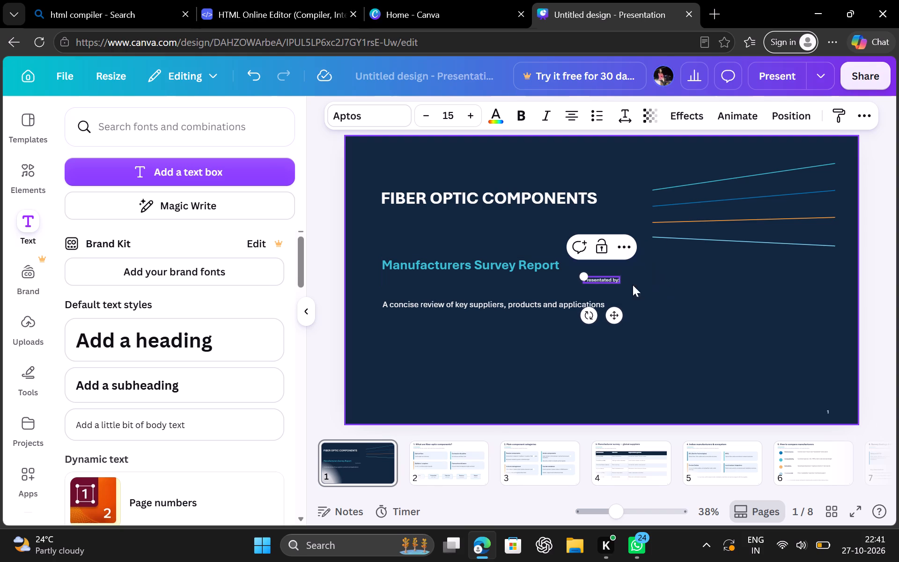
# Enlarge the "Presentated by:" text box to a font size of about 32.3.
pyautogui.doubleClick(614, 282)
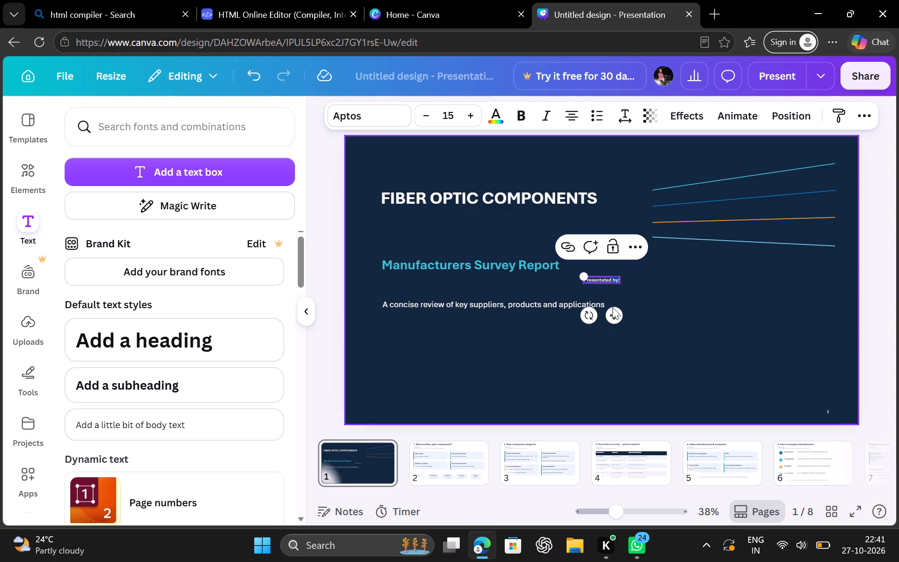
pyautogui.moveTo(578, 280); pyautogui.dragTo(536, 254)
pyautogui.moveTo(536, 254); pyautogui.dragTo(527, 231)
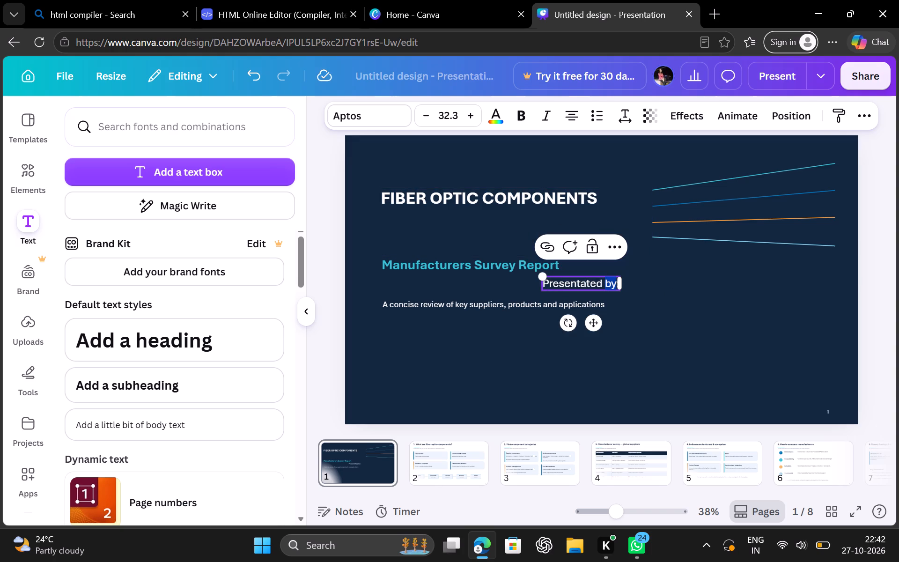
# Select the entire "Presentated by:" text on the title slide for formatting.
pyautogui.moveTo(544, 283); pyautogui.dragTo(622, 285)
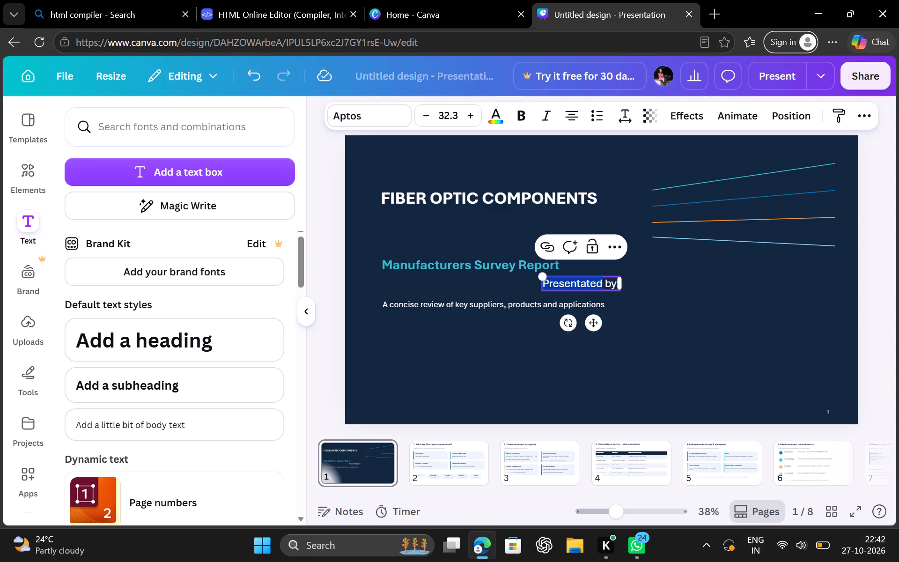
pyautogui.click(568, 285)
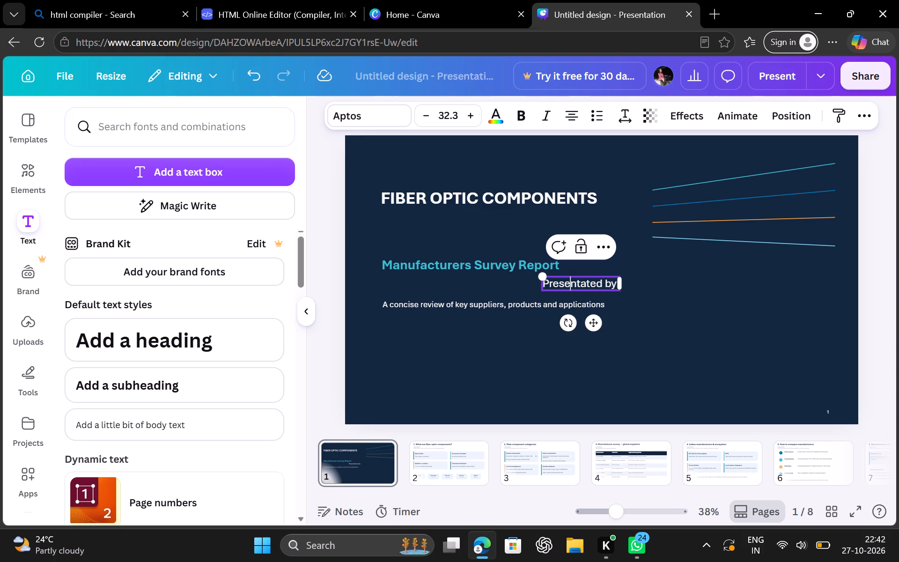
pyautogui.moveTo(612, 286); pyautogui.dragTo(545, 282)
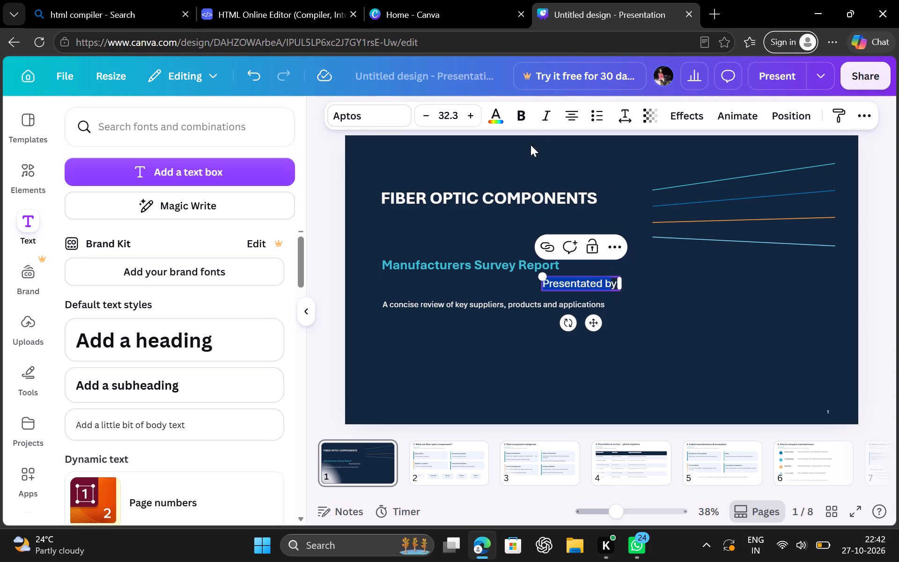
# Move the "Presentated by:" text just below the description line on page 1, aligned with the start of that line.
pyautogui.moveTo(597, 329); pyautogui.dragTo(473, 370)
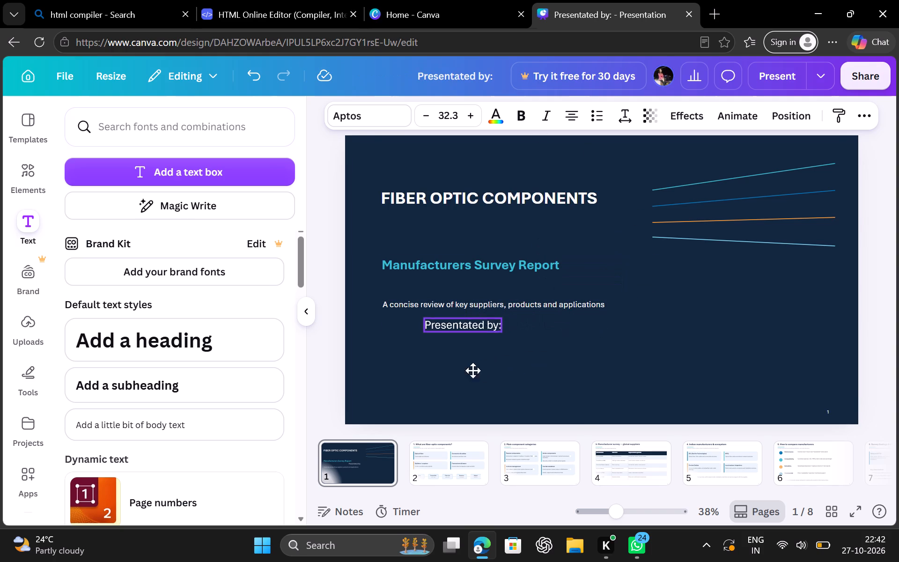
pyautogui.moveTo(473, 370); pyautogui.dragTo(439, 377)
pyautogui.click(531, 345)
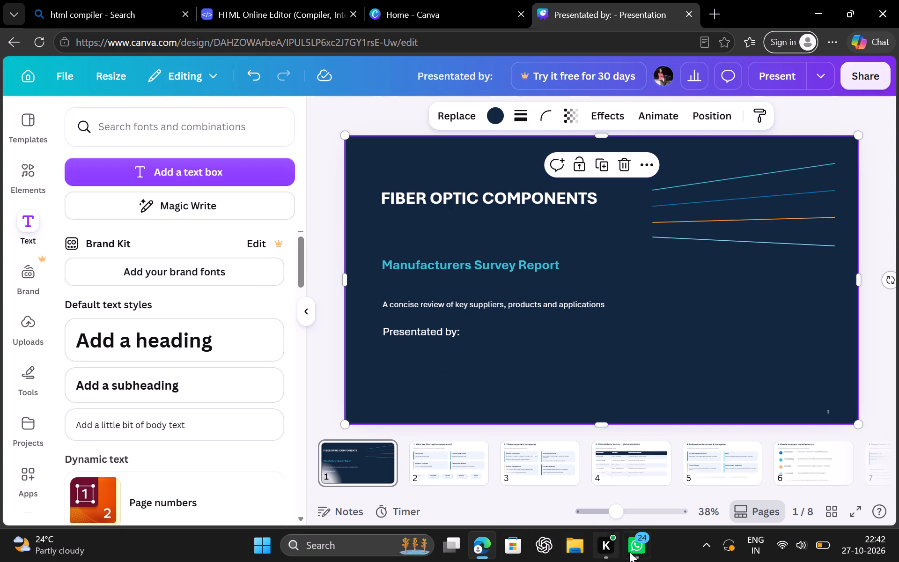
pyautogui.click(470, 345)
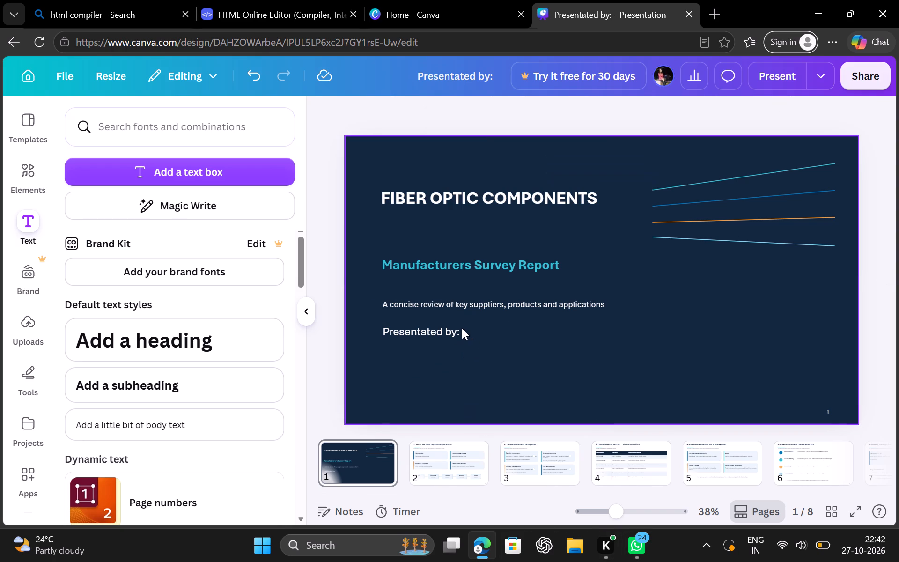
pyautogui.click(462, 328)
# Add another text box to page 1 and place it just below the end of "Presentated by:".
pyautogui.click(186, 171)
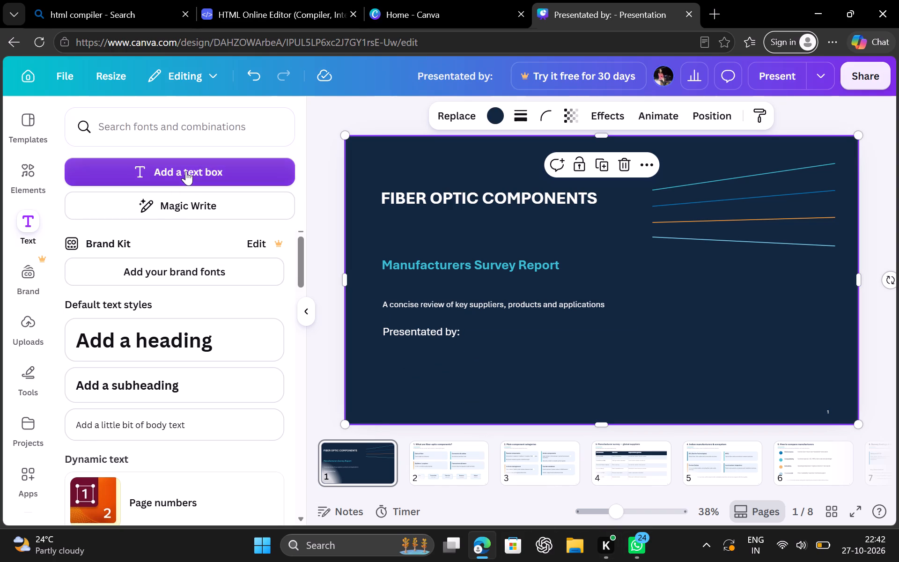
pyautogui.moveTo(612, 314); pyautogui.dragTo(586, 350)
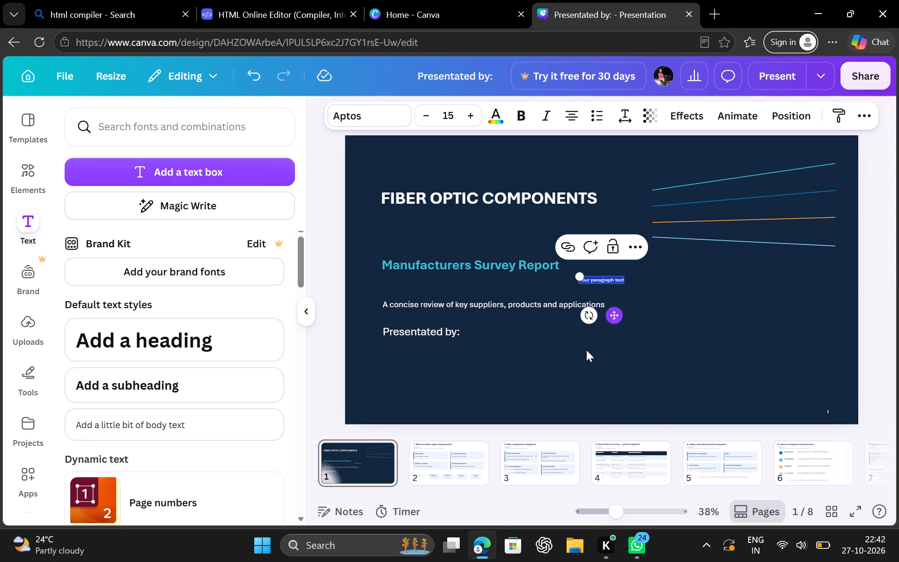
pyautogui.moveTo(586, 350); pyautogui.dragTo(504, 380)
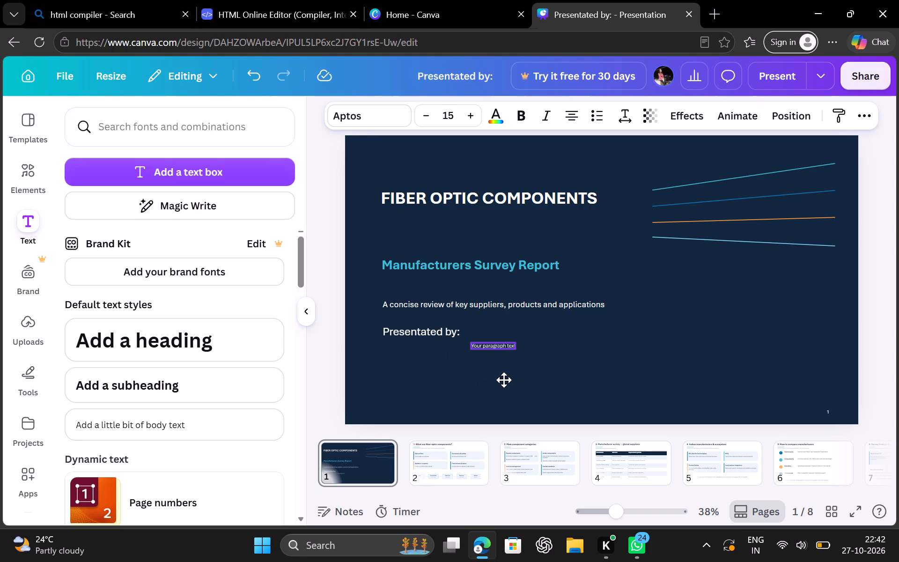
pyautogui.moveTo(504, 380); pyautogui.dragTo(501, 387)
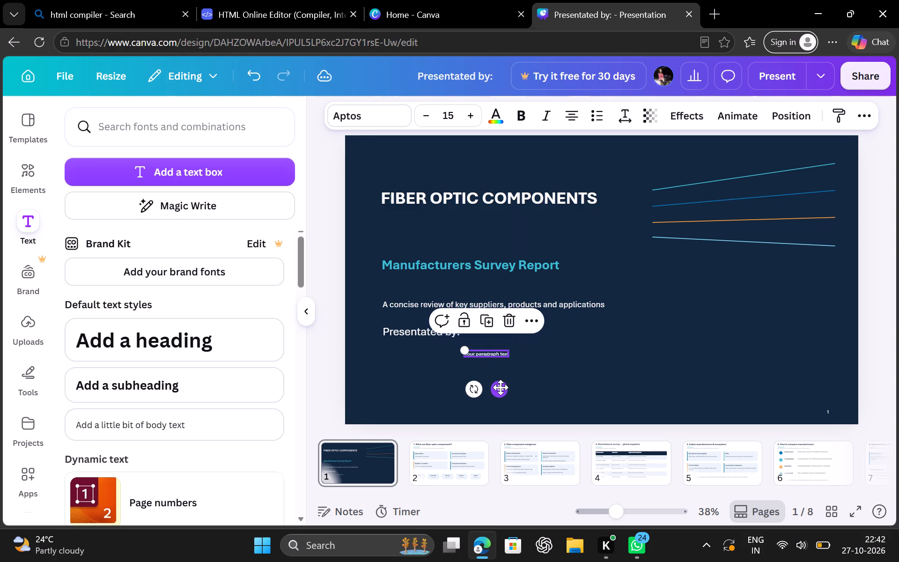
pyautogui.moveTo(501, 387); pyautogui.dragTo(501, 381)
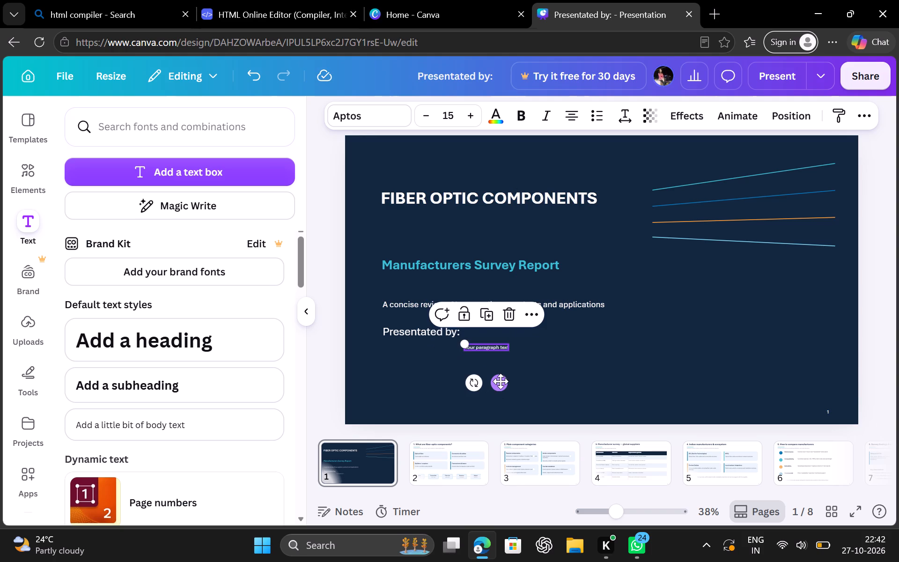
# Replace the placeholder in the new text box on page 1 with the first presenter's name, "PRN" and registration number.
pyautogui.click(493, 339)
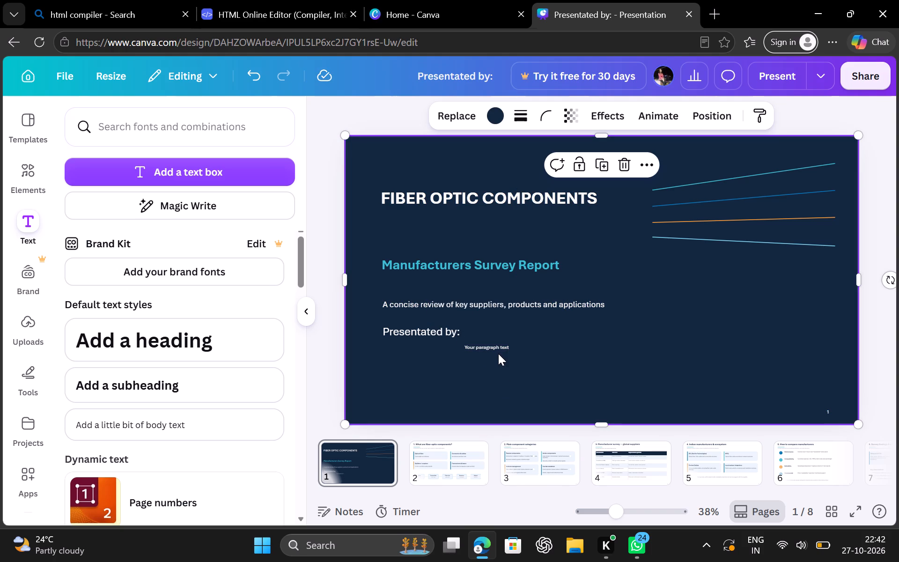
pyautogui.click(495, 347)
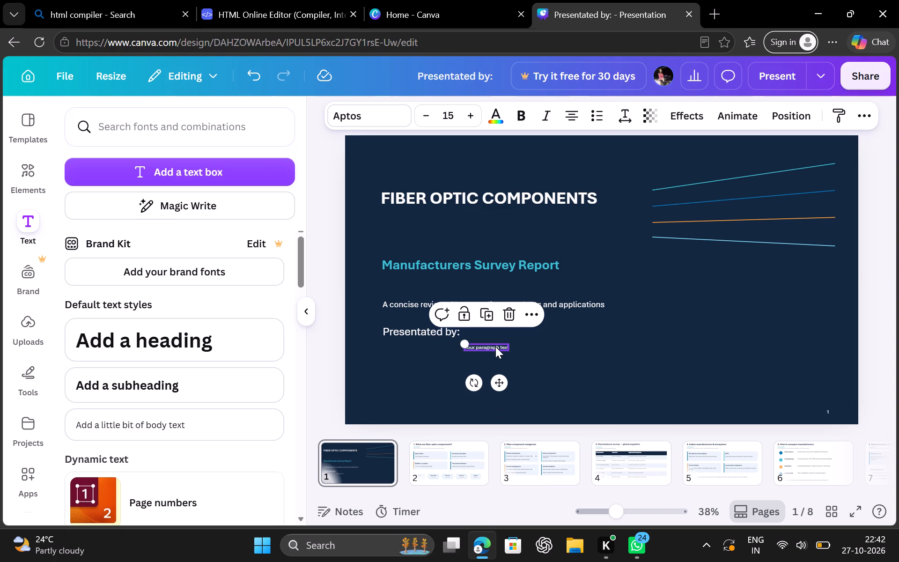
pyautogui.doubleClick(495, 347)
pyautogui.press('BackSpace')
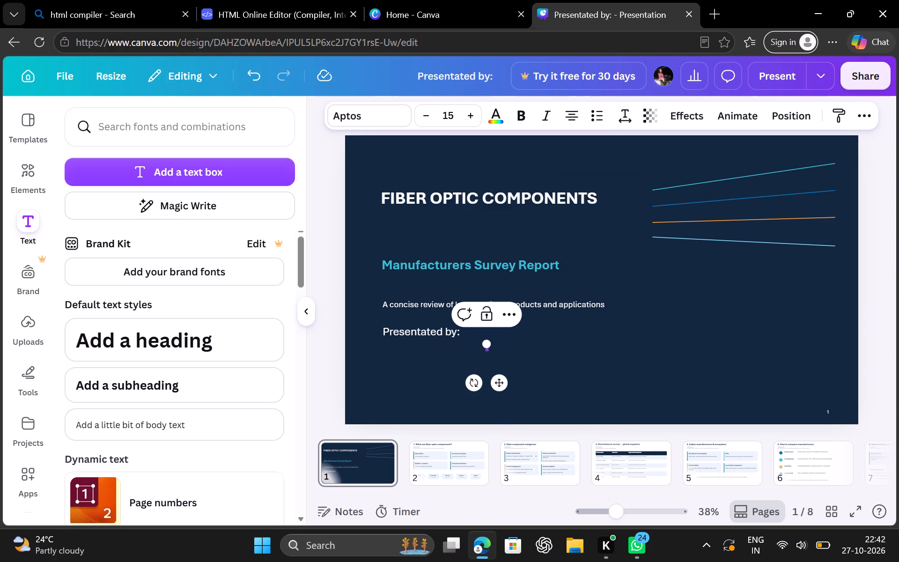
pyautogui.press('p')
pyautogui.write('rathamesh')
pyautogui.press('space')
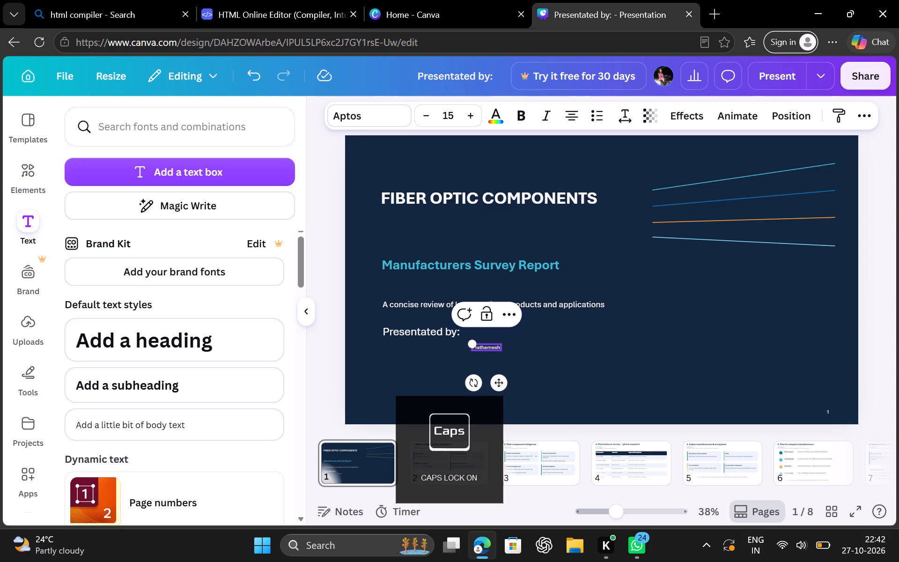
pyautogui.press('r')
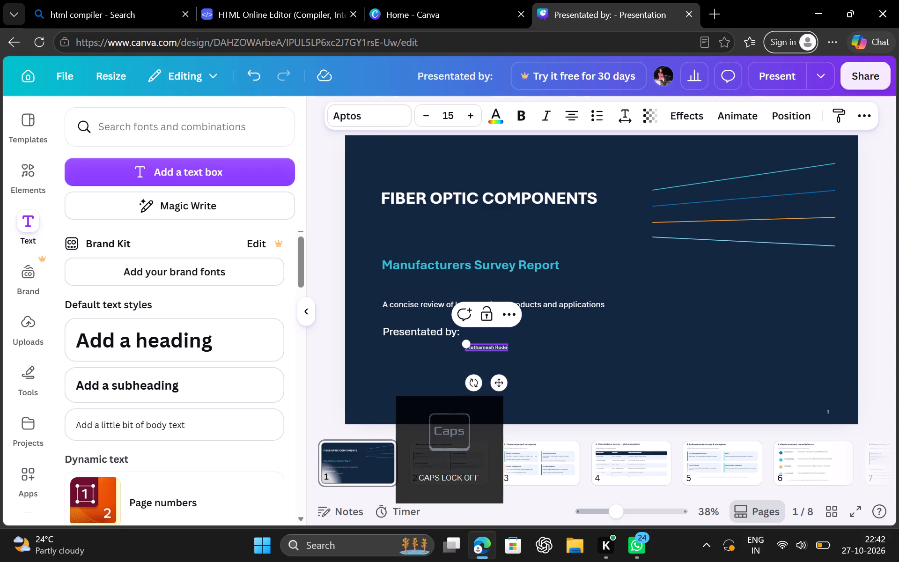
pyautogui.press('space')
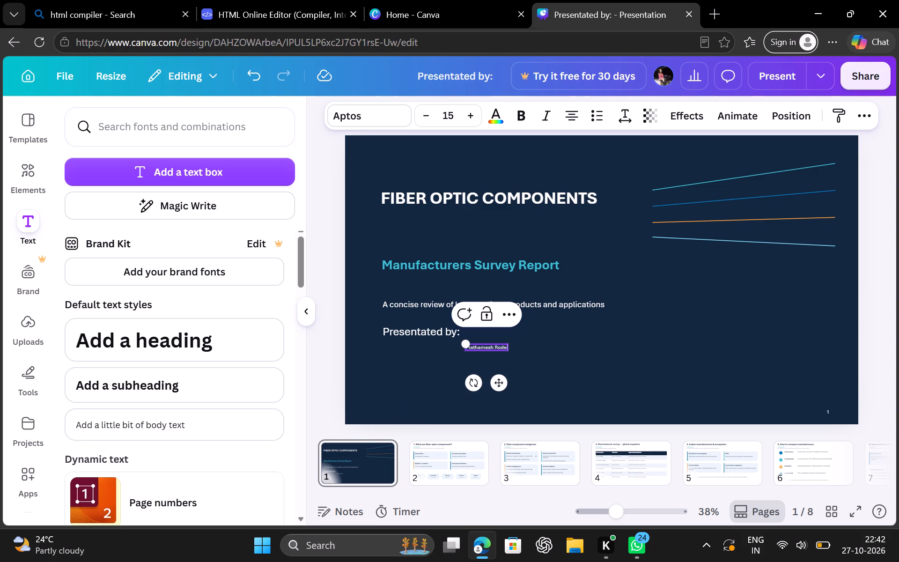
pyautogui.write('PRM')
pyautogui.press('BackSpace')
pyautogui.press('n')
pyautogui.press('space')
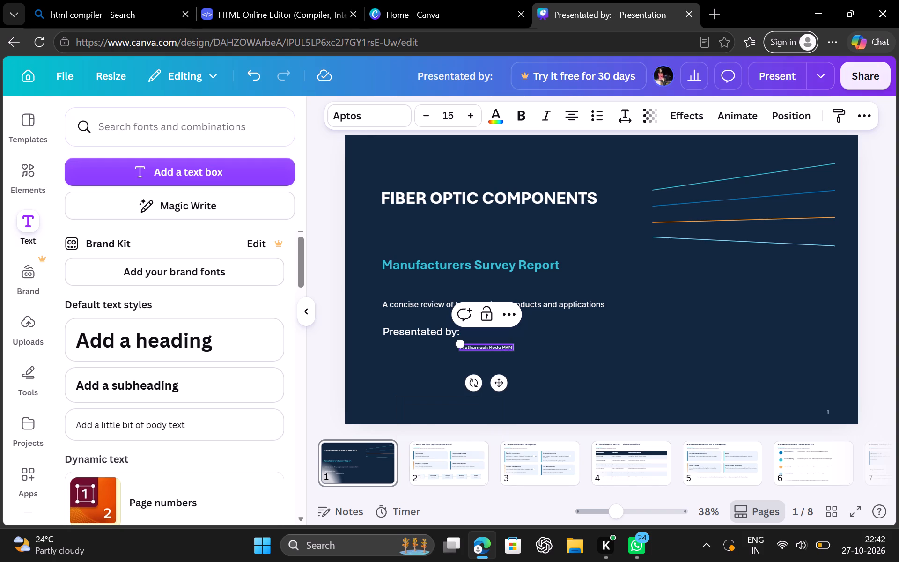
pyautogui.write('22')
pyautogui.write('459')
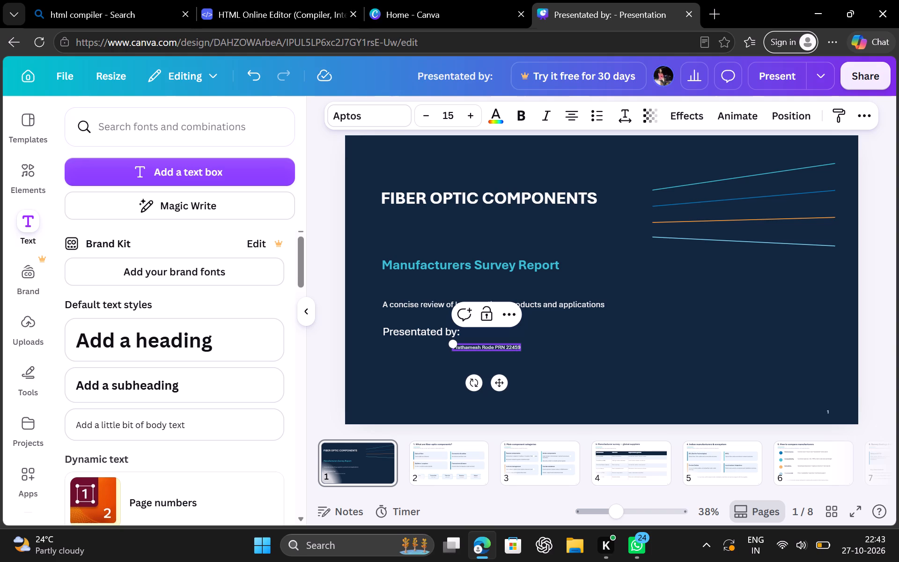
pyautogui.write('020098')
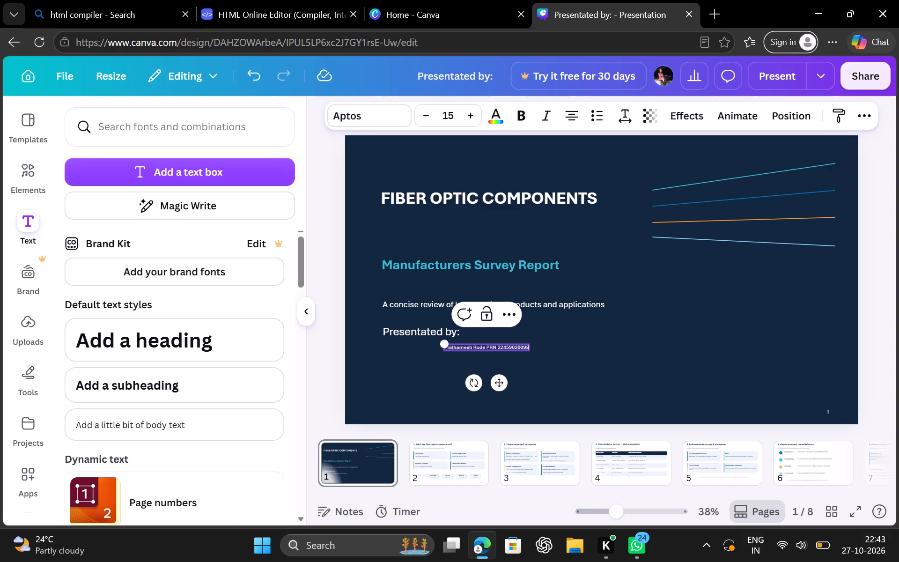
# Enlarge the first presenter's line to font size 23 and place it just below the end of "Presentated by:".
pyautogui.click(465, 117)
pyautogui.click(465, 117)
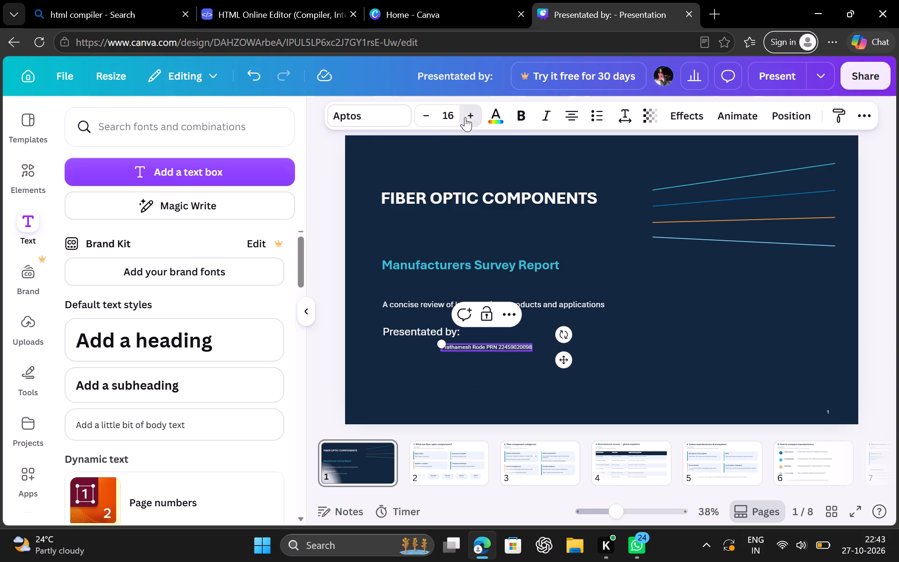
pyautogui.click(465, 117)
pyautogui.click(465, 117)
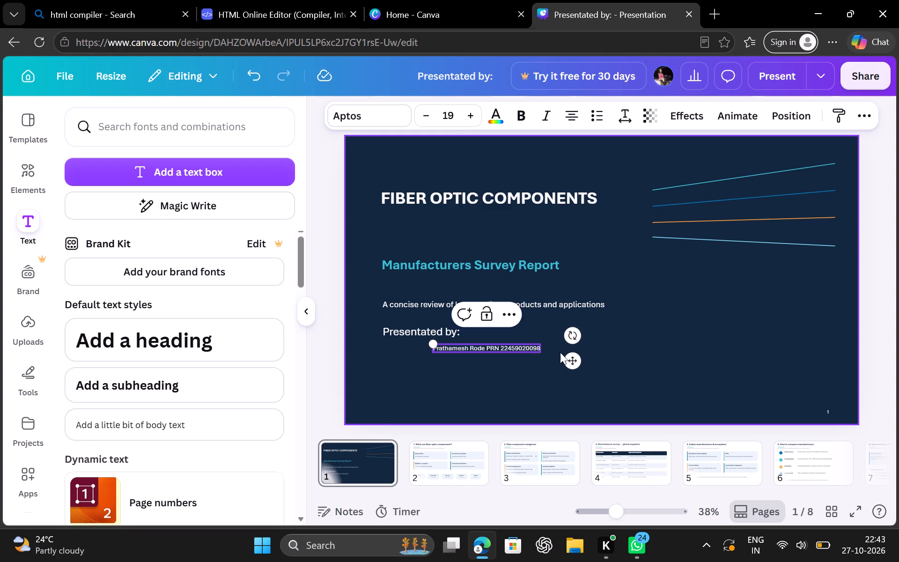
pyautogui.moveTo(571, 358); pyautogui.dragTo(603, 353)
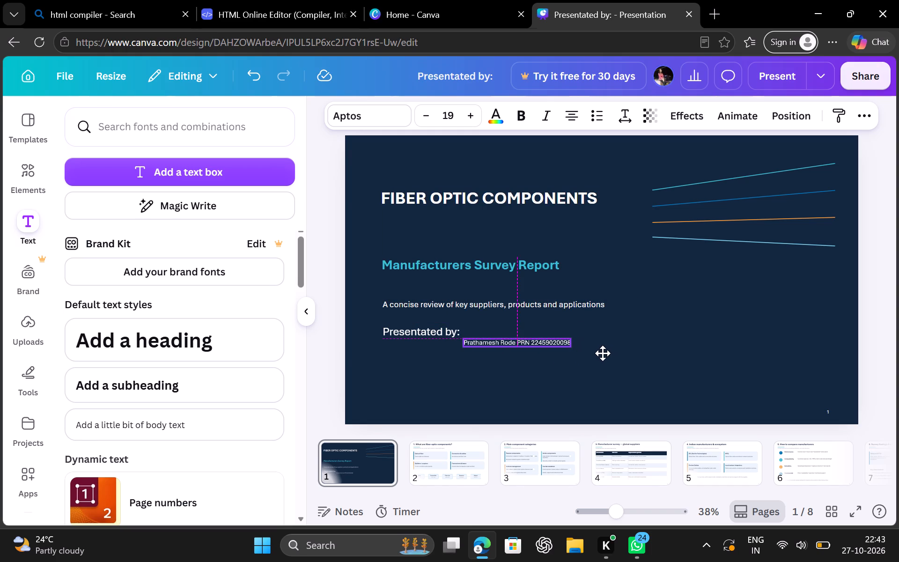
pyautogui.moveTo(603, 353); pyautogui.dragTo(603, 360)
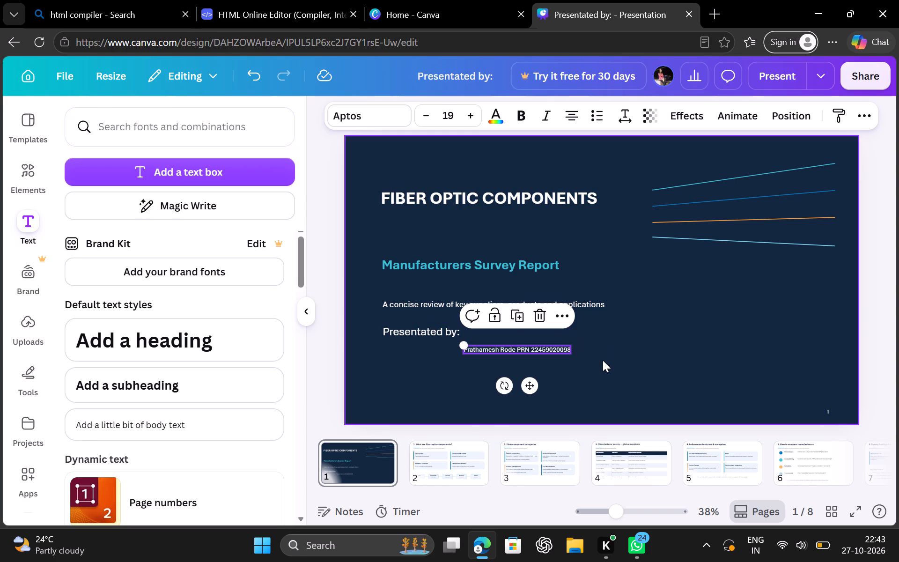
pyautogui.click(591, 326)
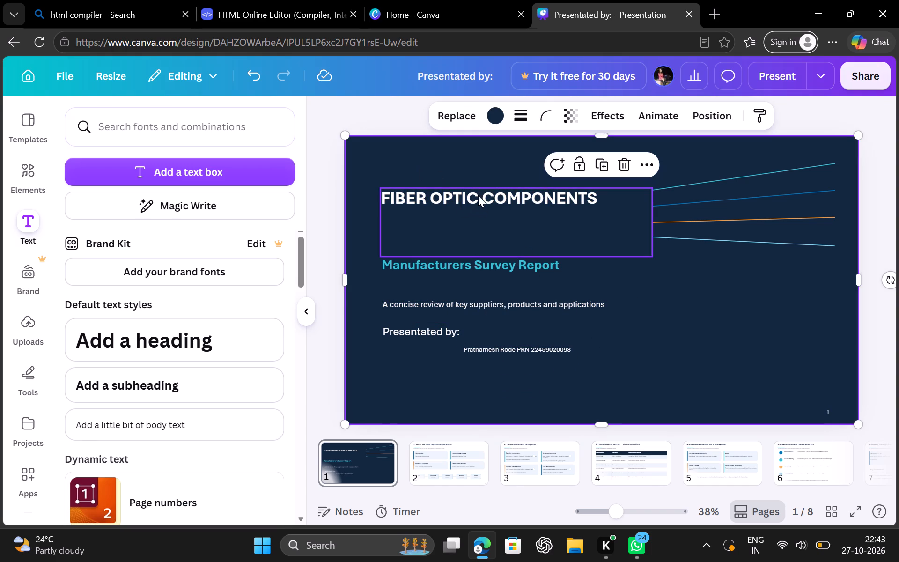
pyautogui.click(523, 347)
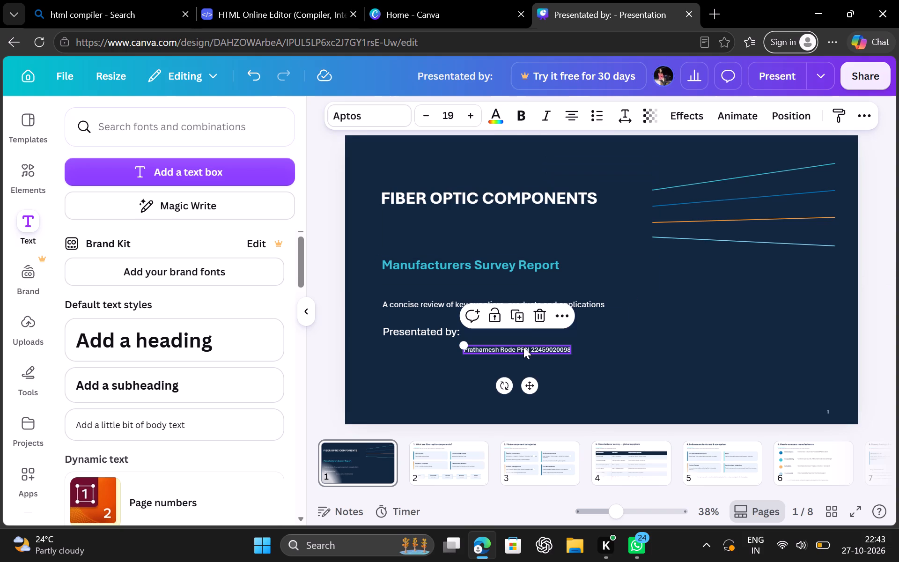
pyautogui.tripleClick(461, 115)
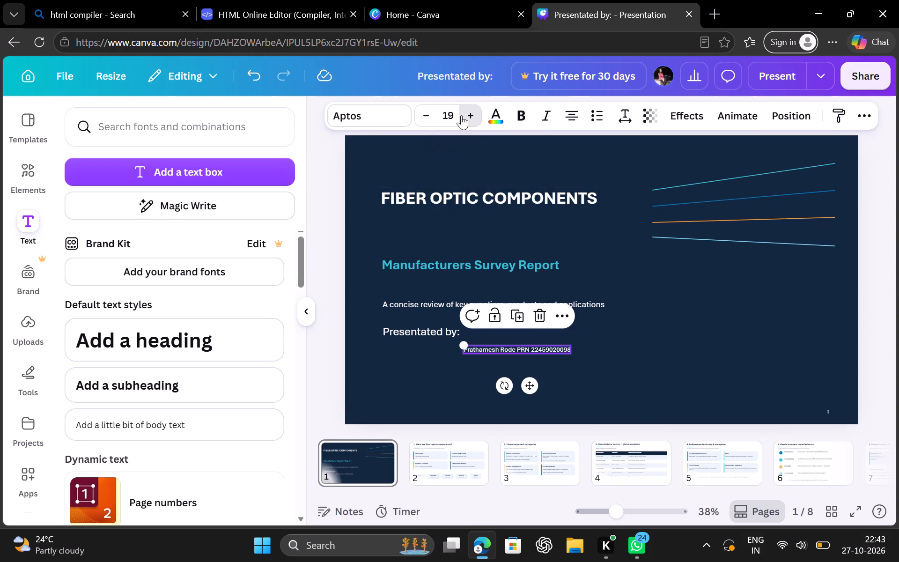
pyautogui.click(461, 115)
pyautogui.moveTo(533, 385); pyautogui.dragTo(552, 386)
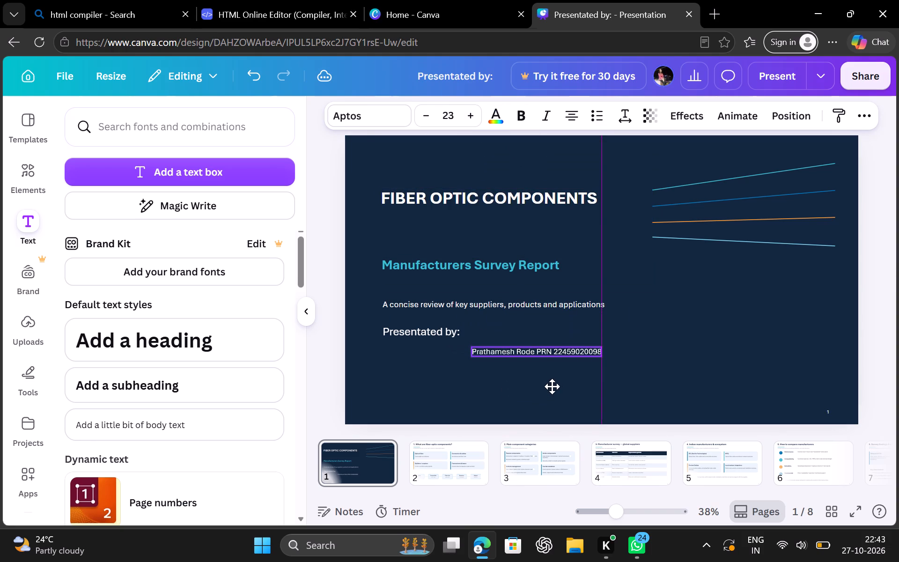
pyautogui.moveTo(552, 386); pyautogui.dragTo(542, 386)
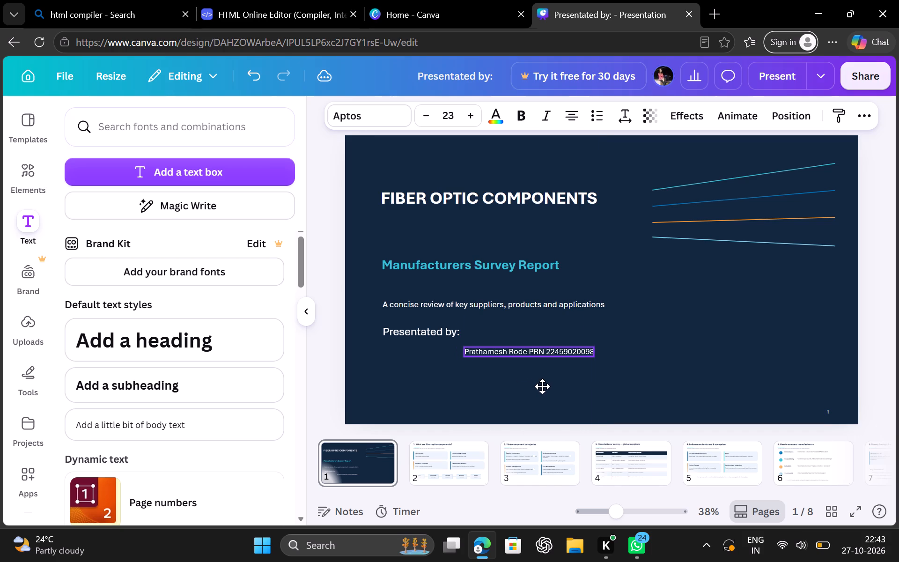
# Duplicate the first presenter's line and place the copy directly beneath it, aligned with the original.
pyautogui.click(531, 311)
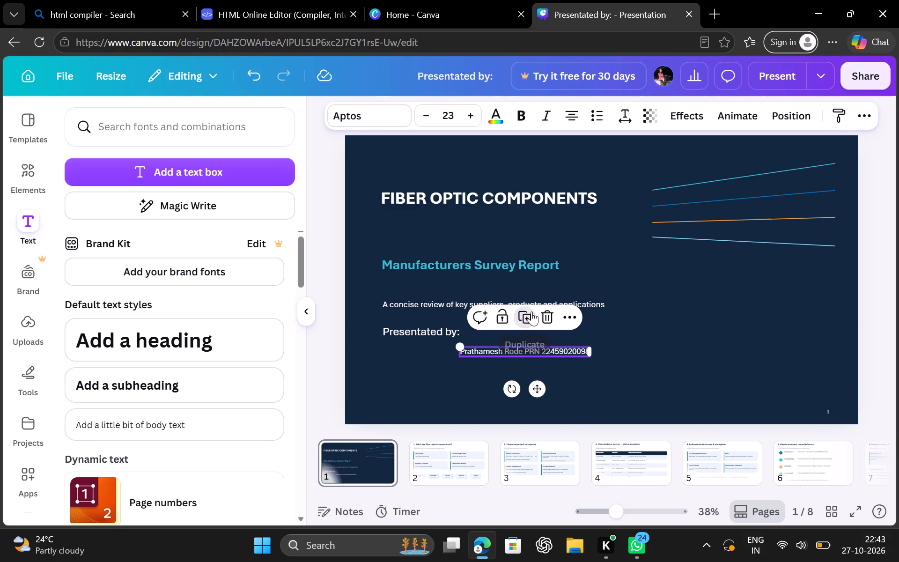
pyautogui.moveTo(542, 398); pyautogui.dragTo(539, 414)
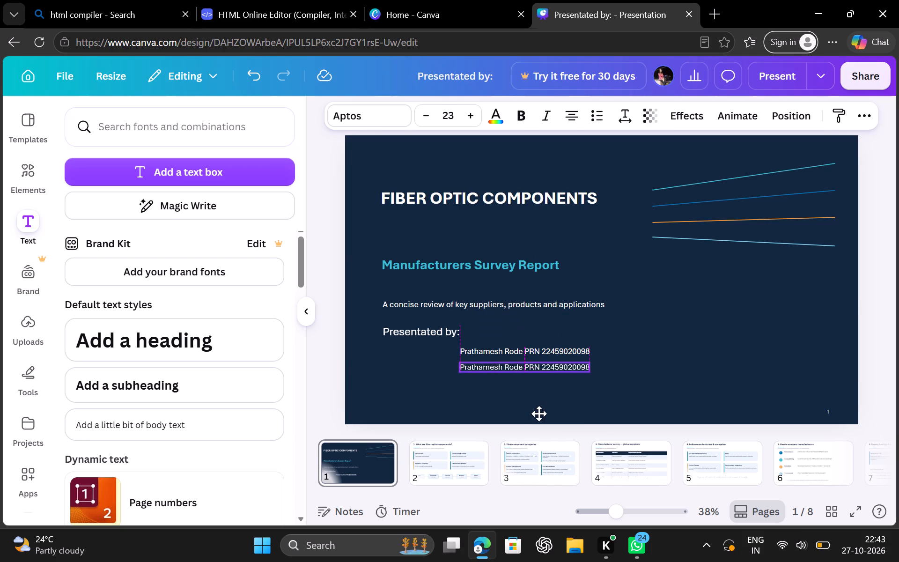
pyautogui.moveTo(539, 414); pyautogui.dragTo(538, 411)
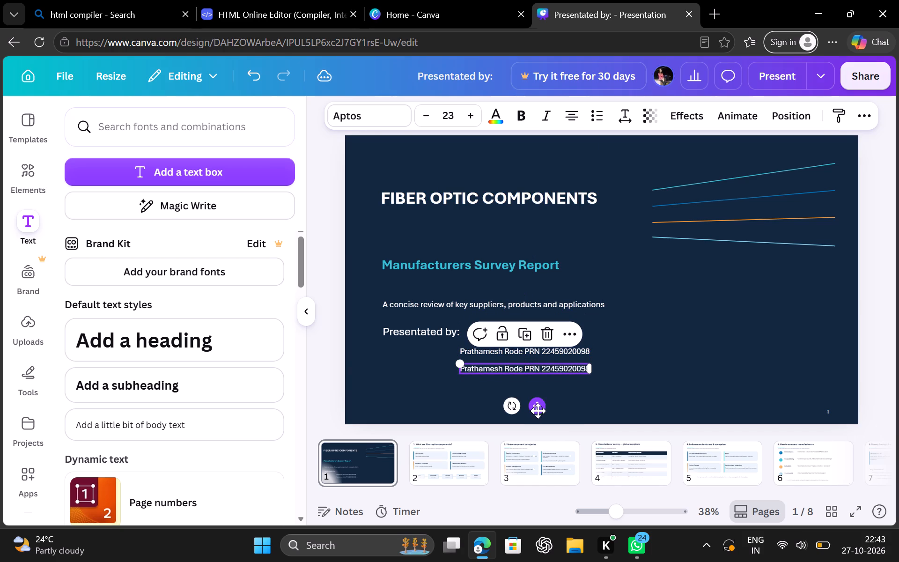
# Replace the duplicated line's text with the second presenter's name, "PRN" and registration number.
pyautogui.click(514, 369)
pyautogui.press('BackSpace')
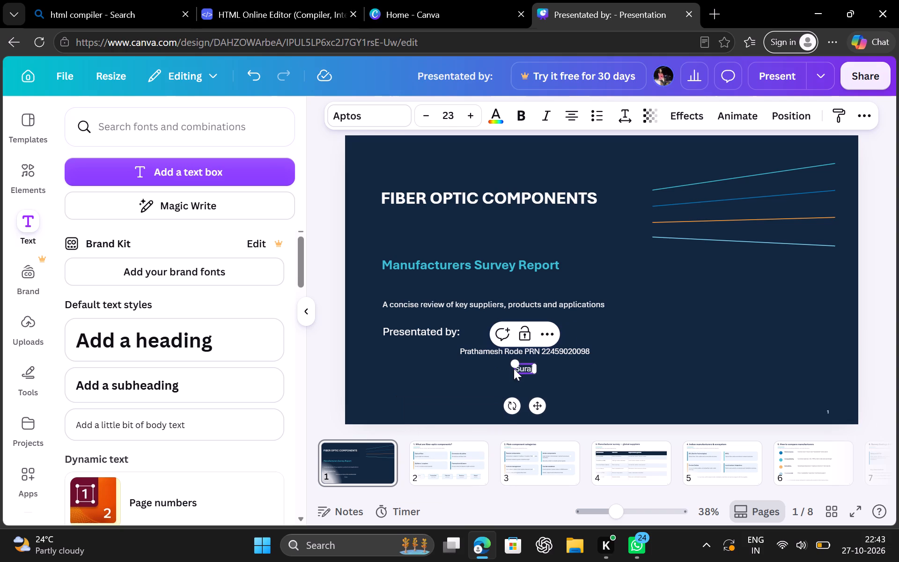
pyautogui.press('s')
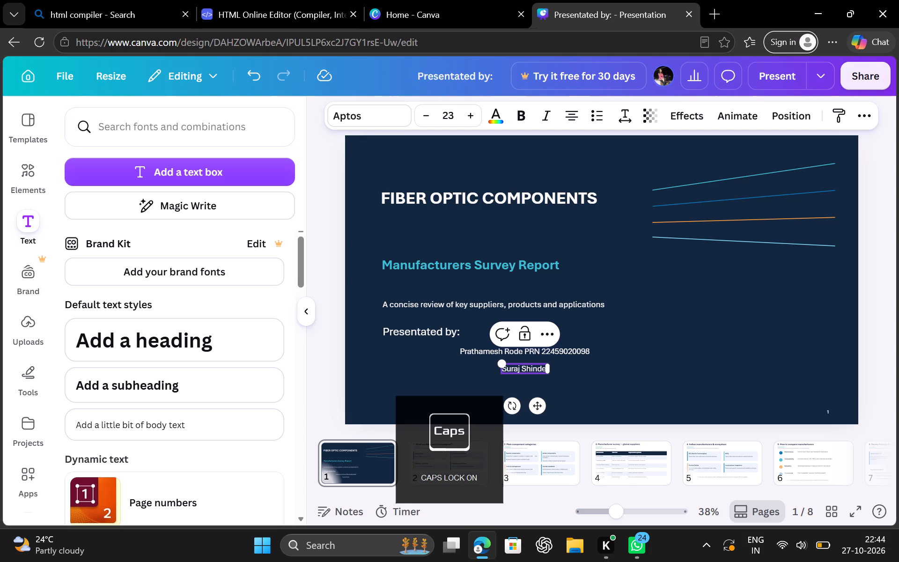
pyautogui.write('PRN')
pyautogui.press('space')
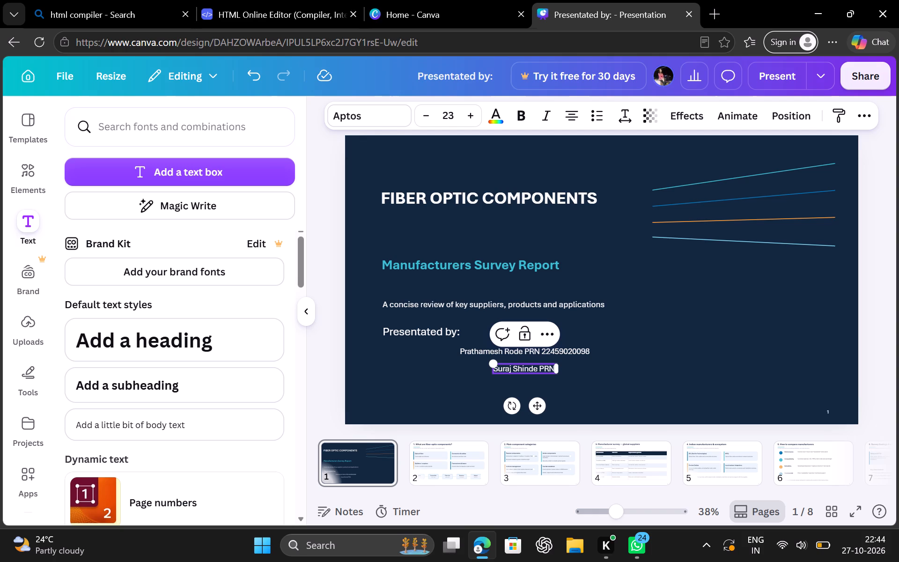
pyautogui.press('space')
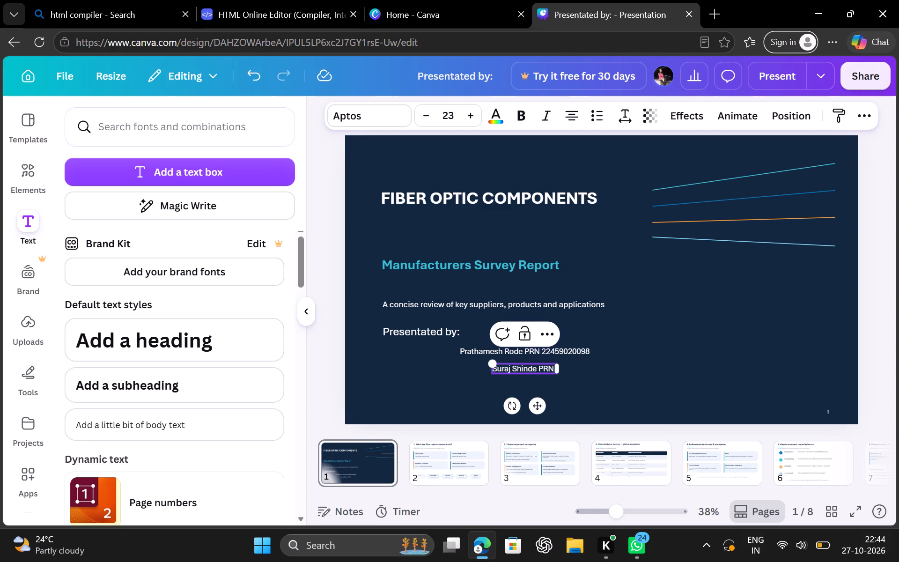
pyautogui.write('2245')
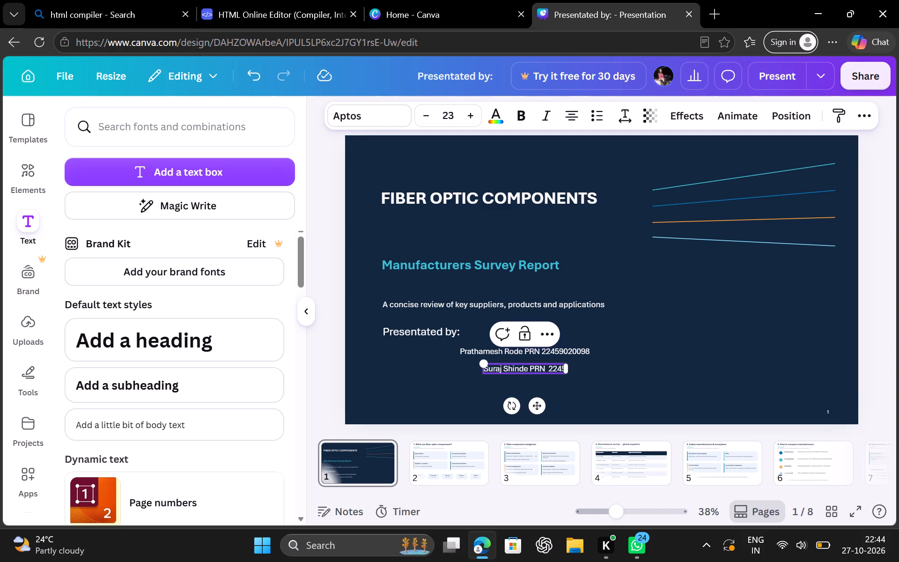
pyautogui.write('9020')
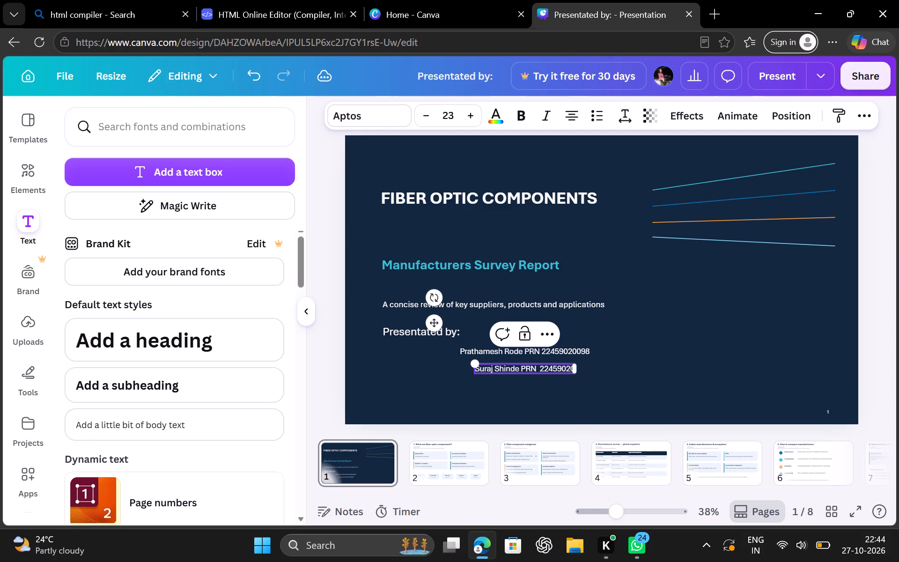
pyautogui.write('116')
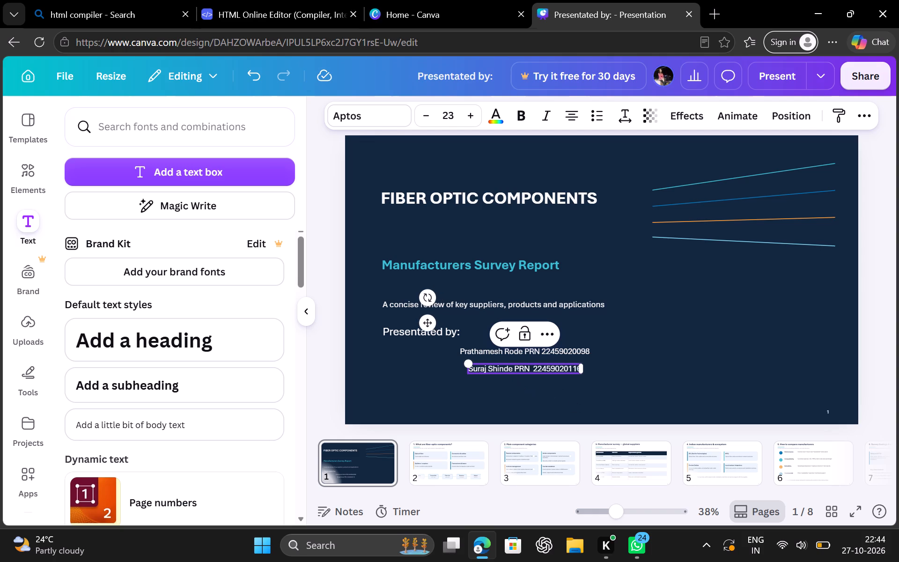
pyautogui.click(596, 400)
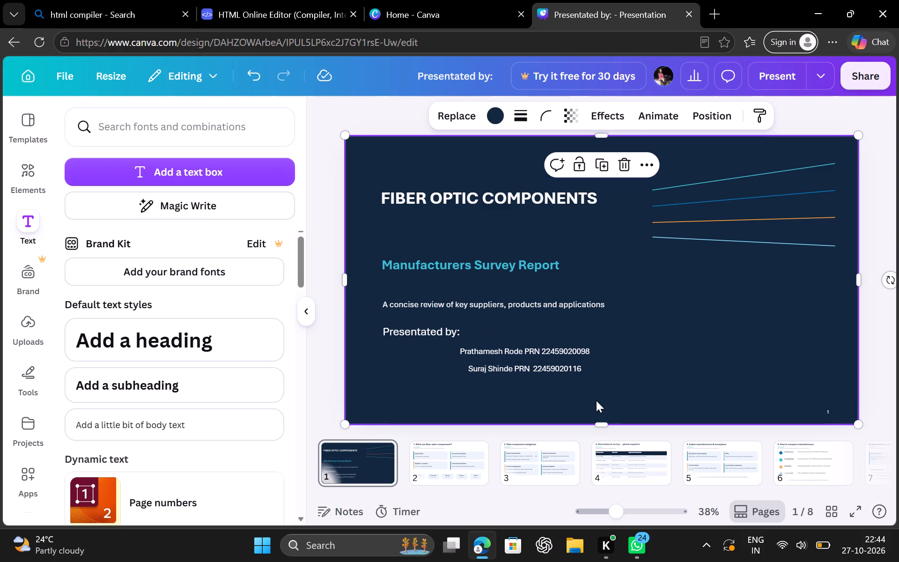
# Widen the second presenter's text box to about 499 and reposition it so its text starts in line with the first presenter's line.
pyautogui.click(561, 366)
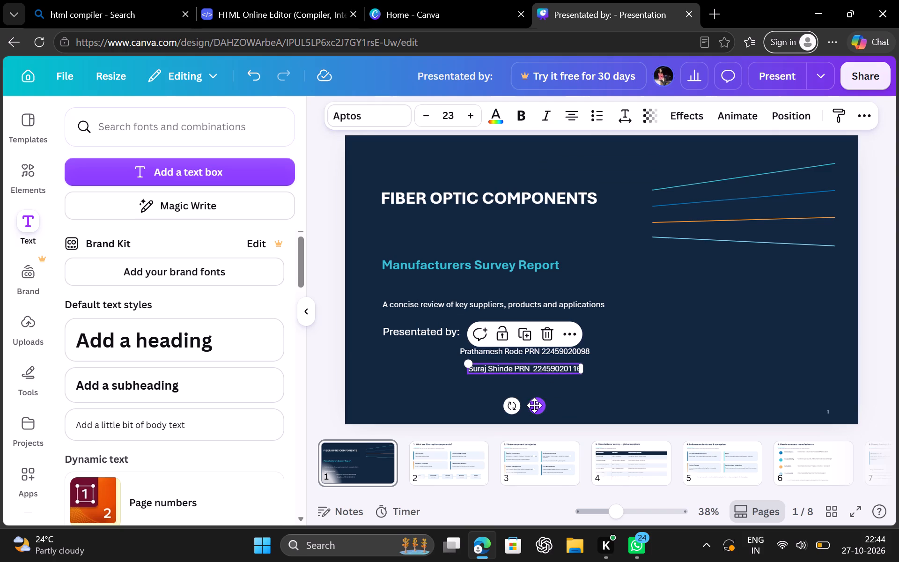
pyautogui.moveTo(534, 405); pyautogui.dragTo(528, 405)
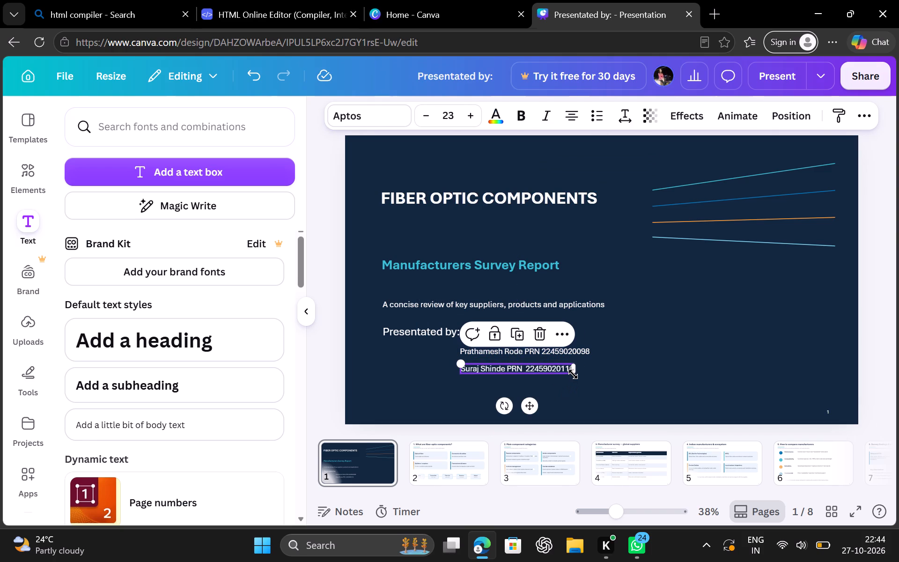
pyautogui.moveTo(575, 371); pyautogui.dragTo(596, 371)
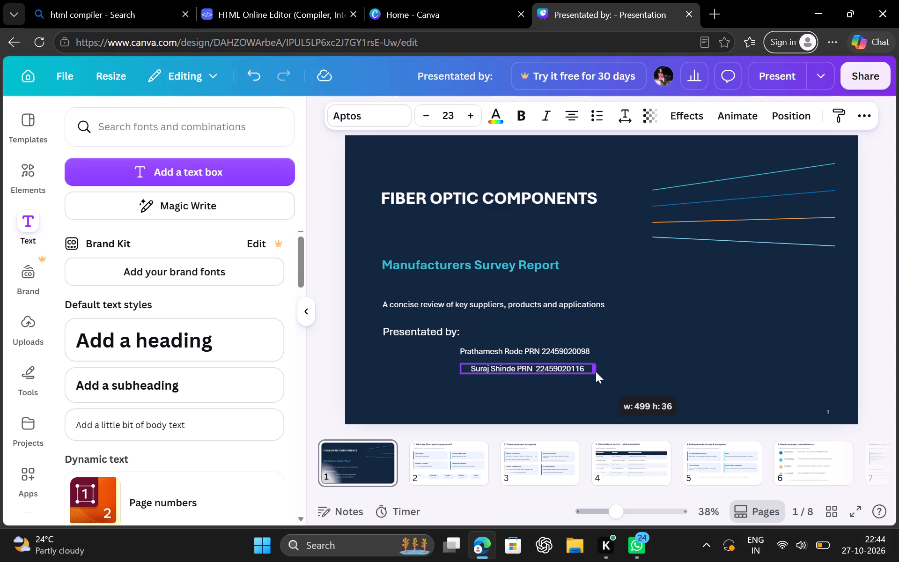
pyautogui.moveTo(596, 371); pyautogui.dragTo(596, 371)
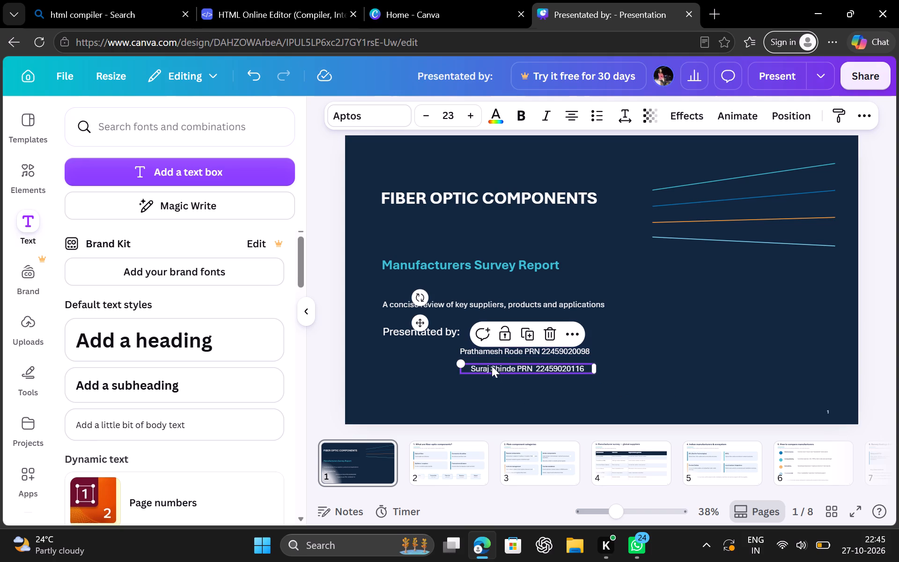
pyautogui.moveTo(426, 320); pyautogui.dragTo(414, 319)
pyautogui.click(629, 374)
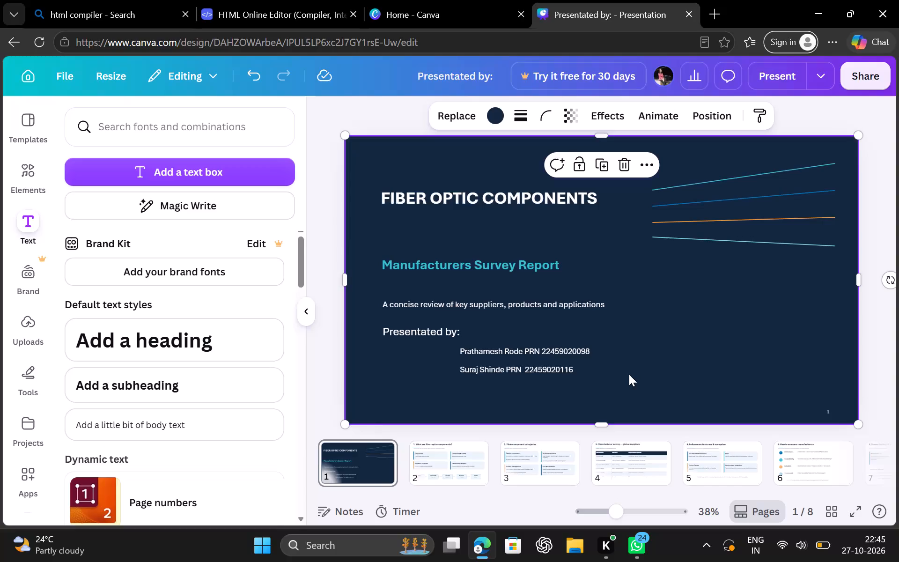
pyautogui.click(629, 374)
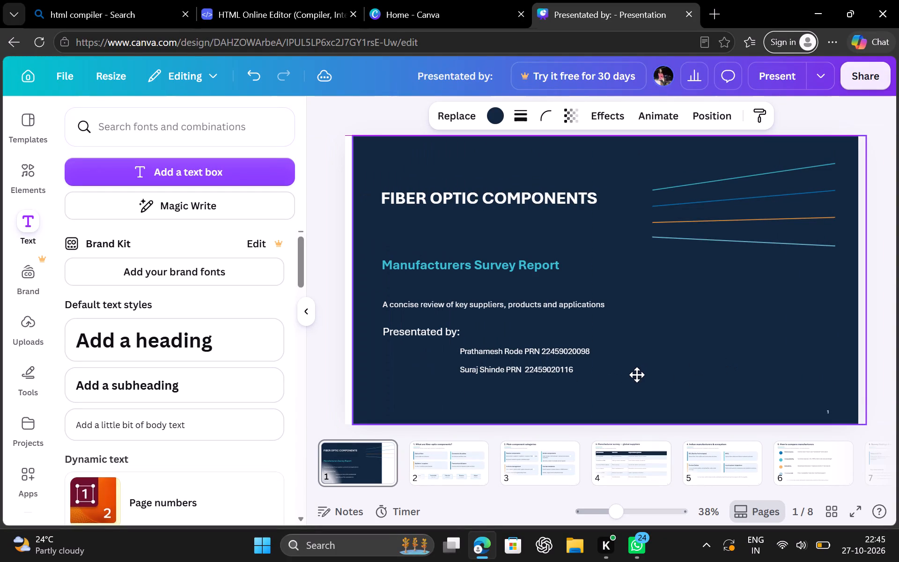
pyautogui.click(884, 384)
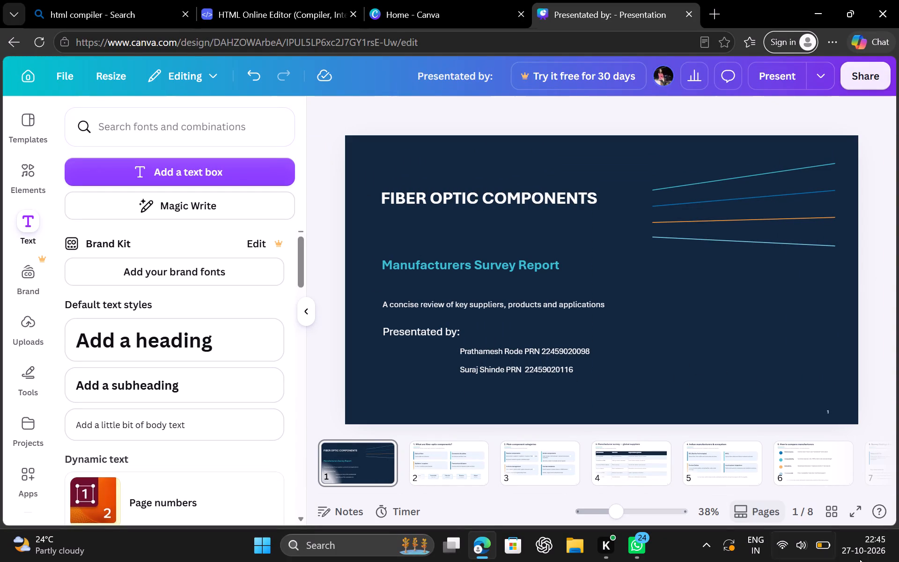
# Set up a download of the presentation with PPTX as the file type.
pyautogui.click(857, 78)
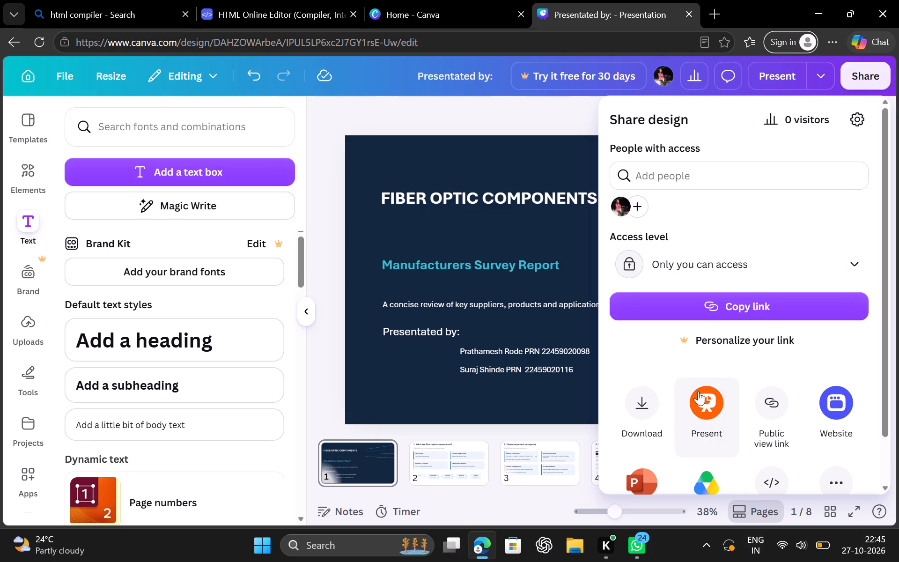
pyautogui.scroll(-4, 709, 303)
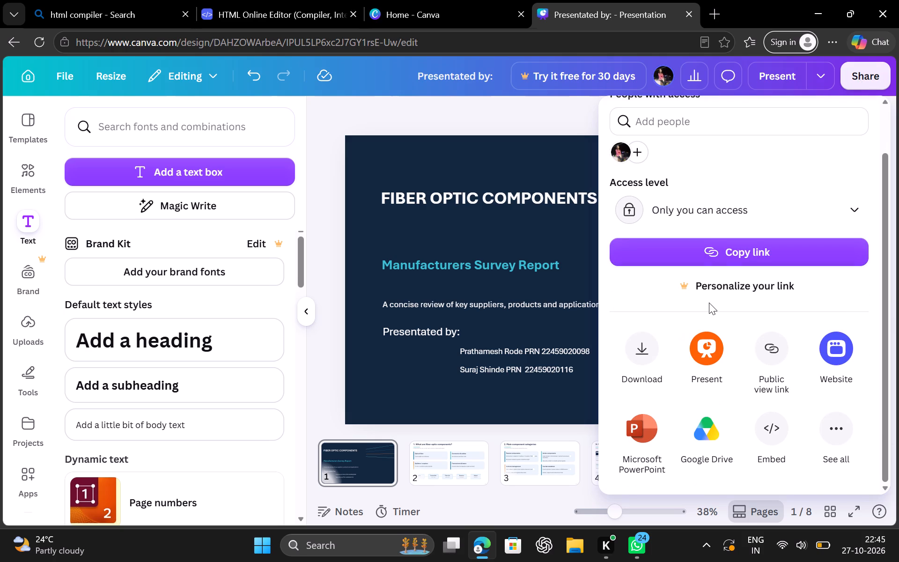
pyautogui.click(635, 346)
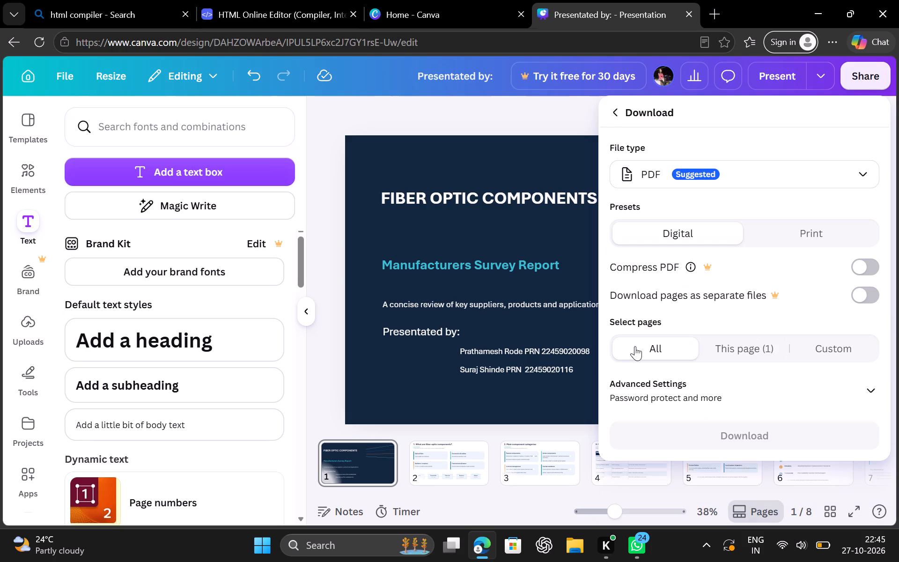
pyautogui.click(797, 156)
pyautogui.click(846, 267)
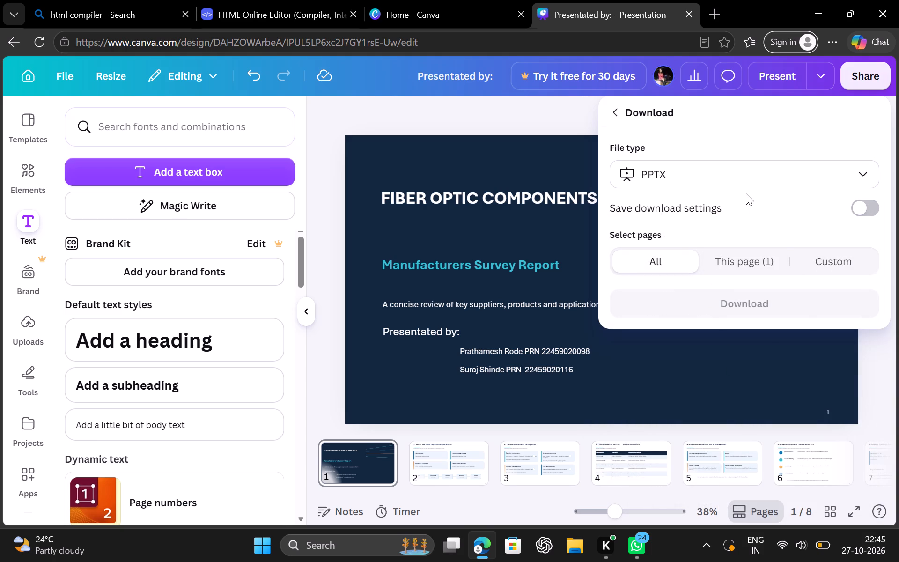
pyautogui.scroll(-1, 693, 266)
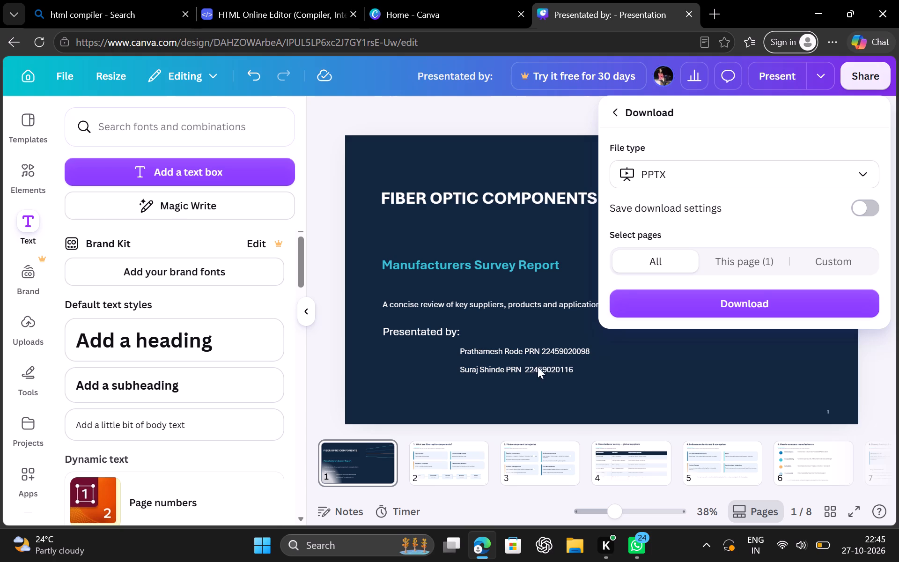
# Download all pages of the presentation as a PPTX file.
pyautogui.click(696, 302)
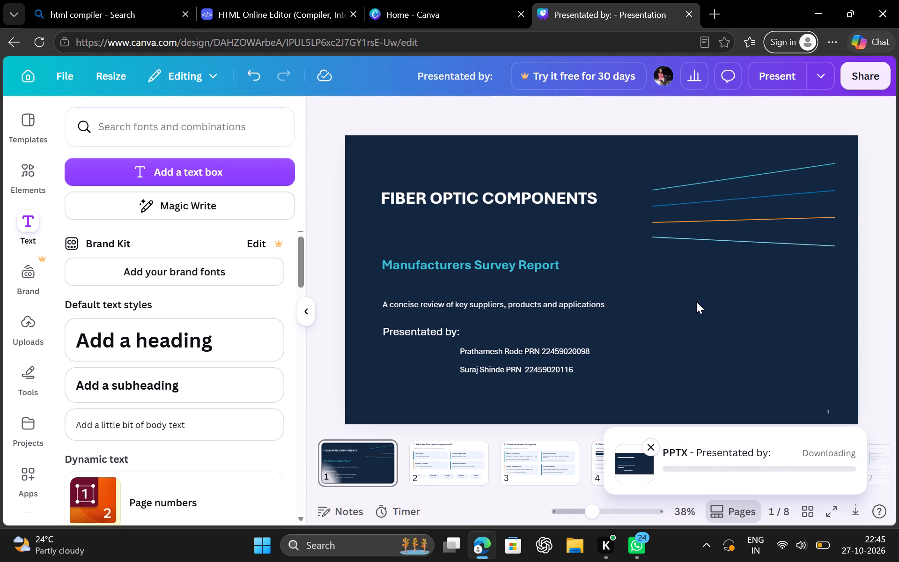
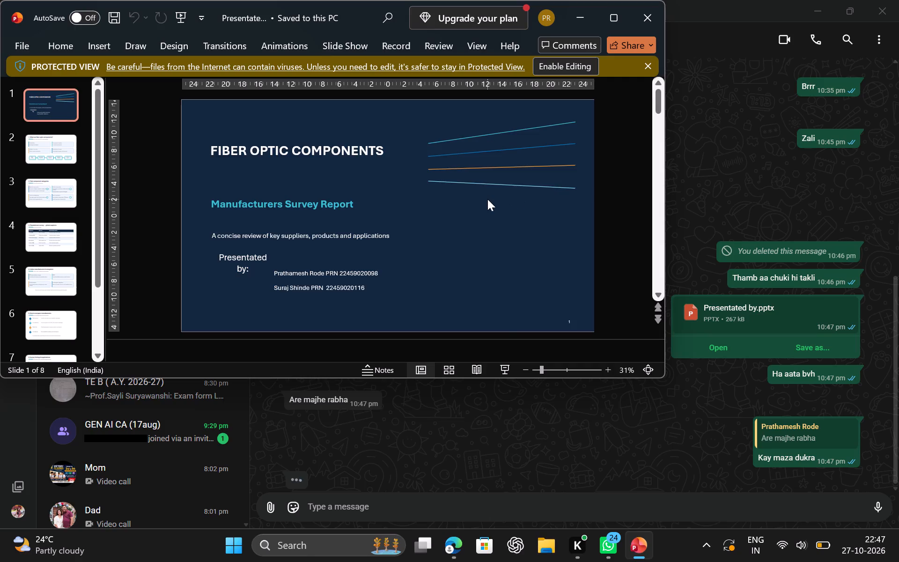
# Look through the exported PPTX presentation's slides in PowerPoint, from the title slide to the survey findings slide.
pyautogui.scroll(-4, 487, 199)
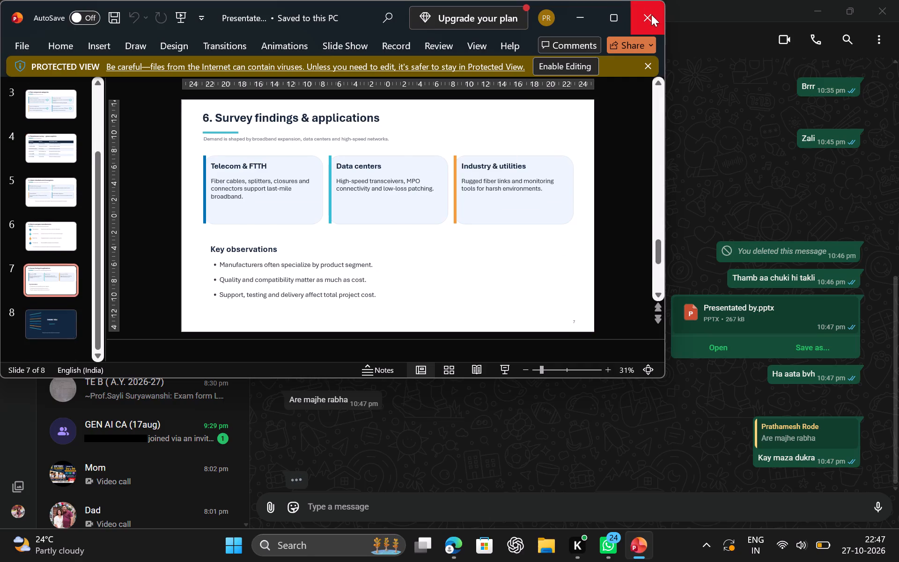
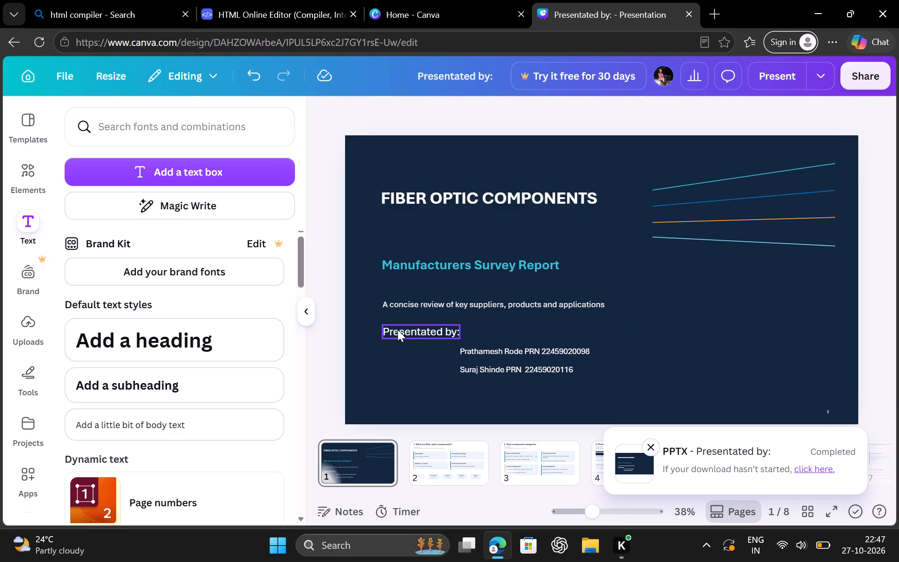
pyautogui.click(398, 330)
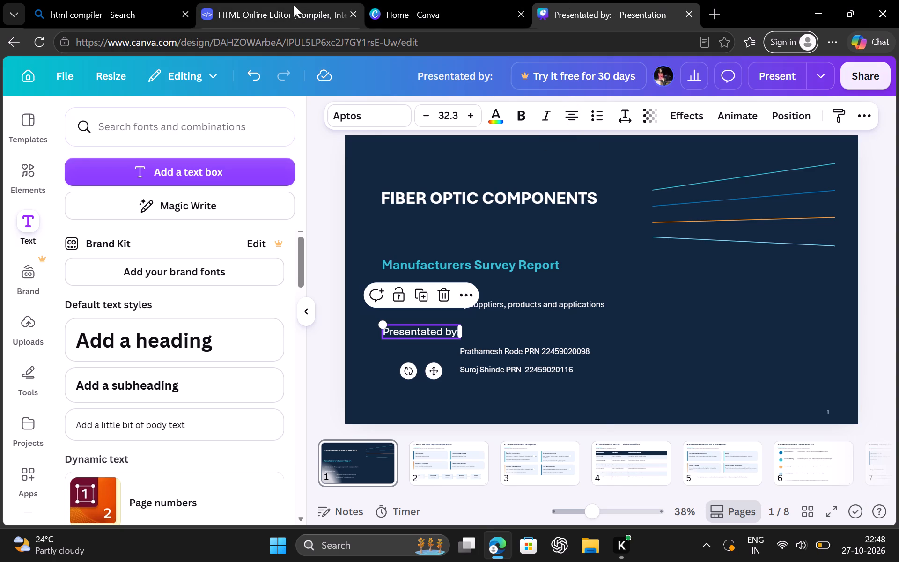
# Switch to the OneCompiler HTML editor and enter "Vidya" in the empty second list item under Teacher's Name.
pyautogui.moveTo(223, 31); pyautogui.dragTo(258, 0)
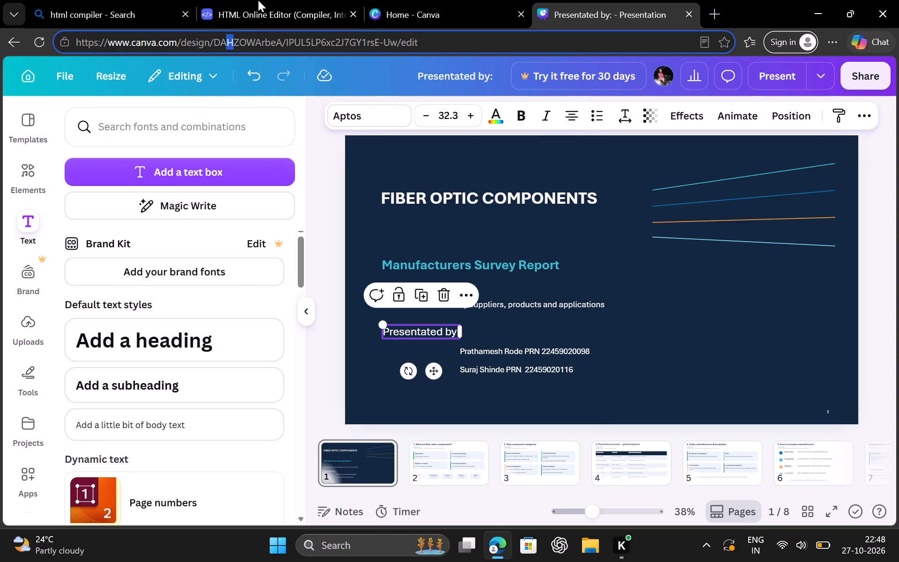
pyautogui.moveTo(258, 0); pyautogui.dragTo(259, 0)
pyautogui.click(259, 0)
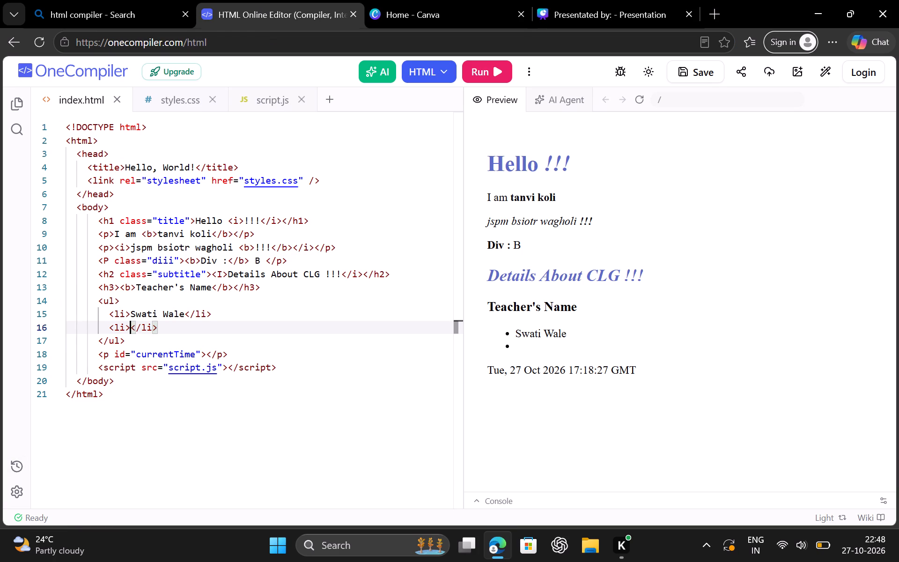
pyautogui.press('v')
pyautogui.press('BackSpace')
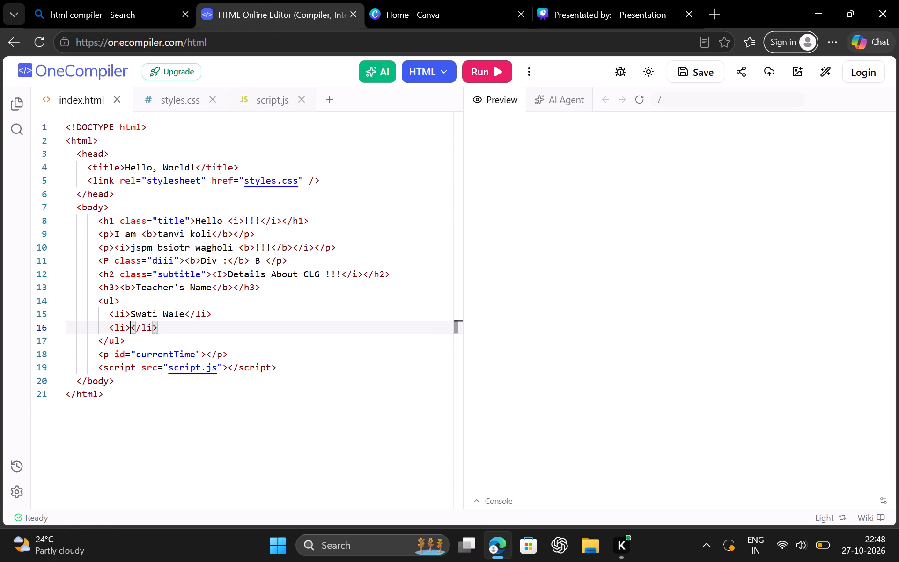
pyautogui.write('VIDYA')
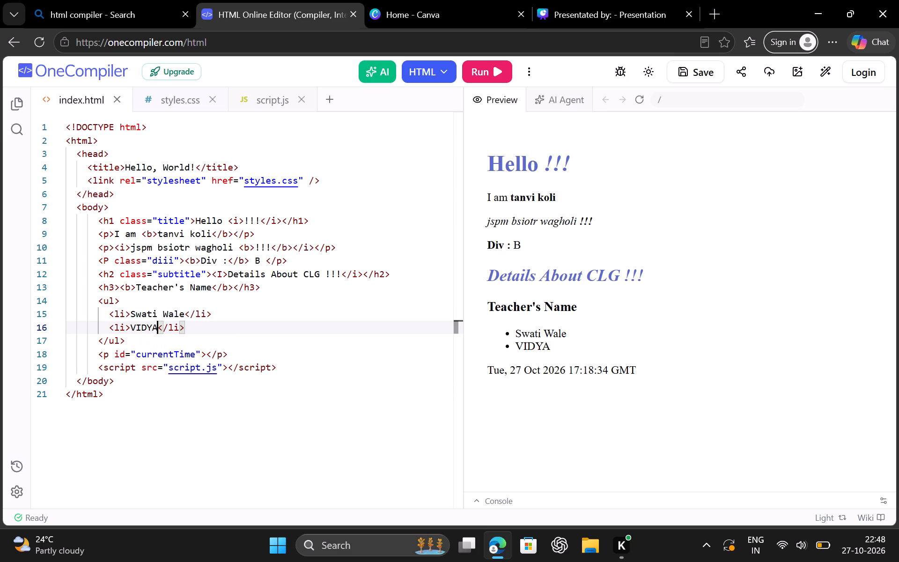
pyautogui.press('BackSpace')
pyautogui.press('BackSpace')
pyautogui.press('BackSpace')
pyautogui.press('BackSpace')
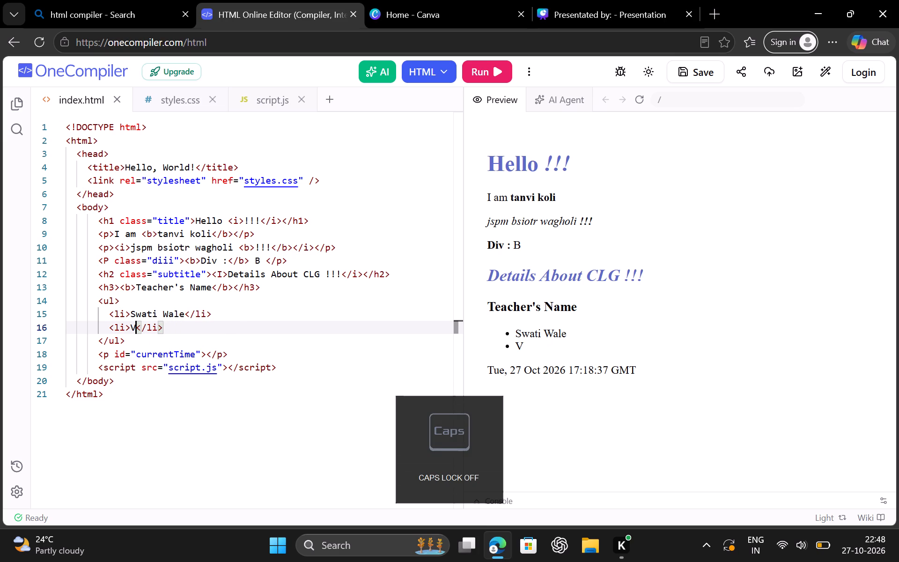
pyautogui.write('idya')
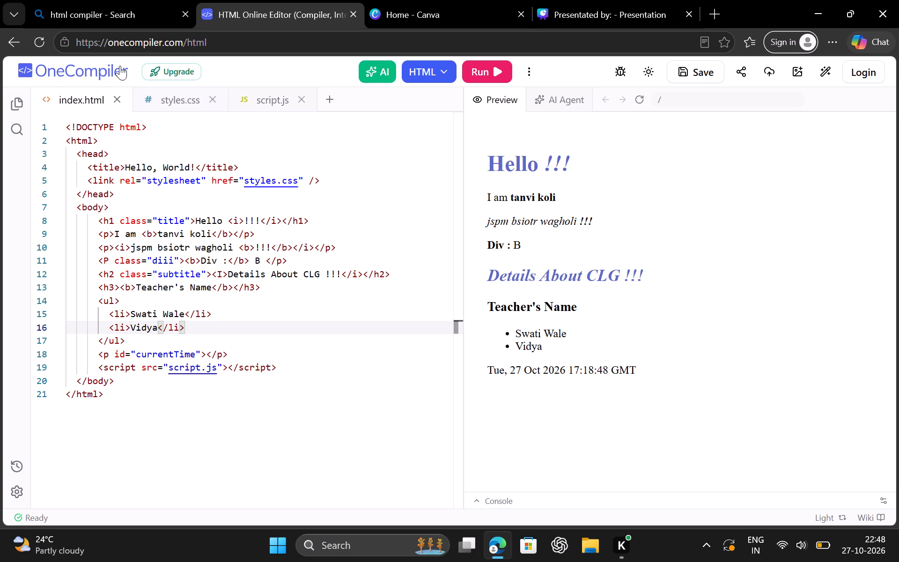
# Return to the Canva presentation's title page and shift its dark background slightly left, level with the page's top and bottom edges.
pyautogui.click(606, 7)
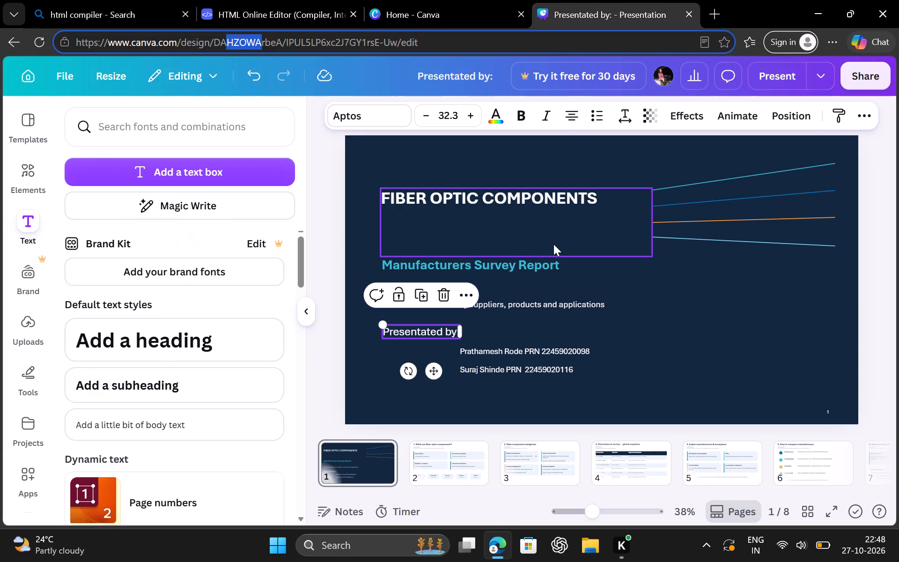
pyautogui.scroll(-2, 553, 244)
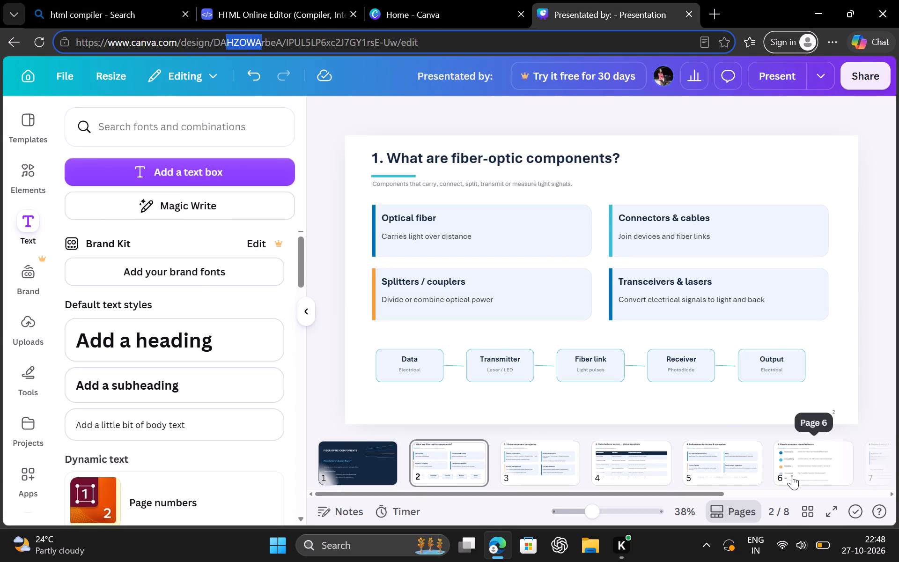
pyautogui.click(792, 475)
pyautogui.click(352, 466)
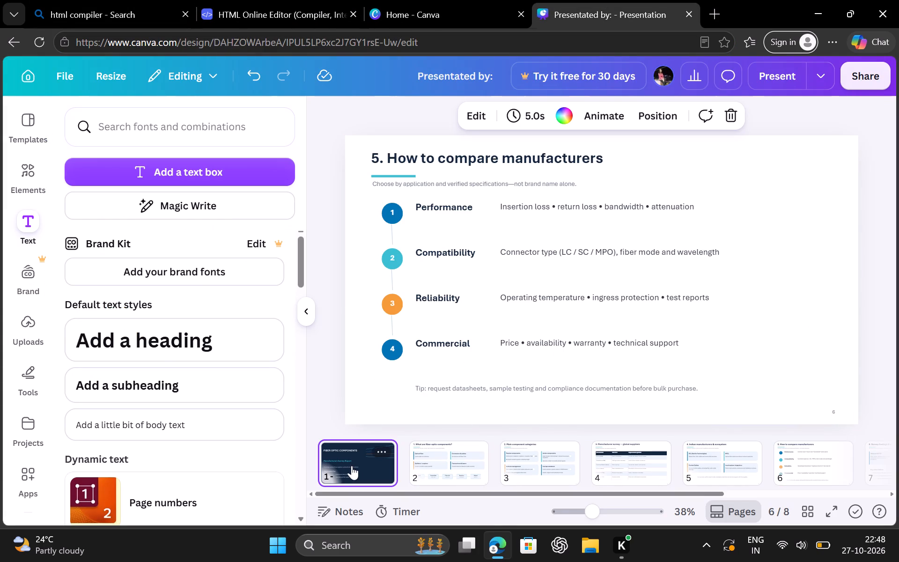
pyautogui.moveTo(675, 378); pyautogui.dragTo(430, 556)
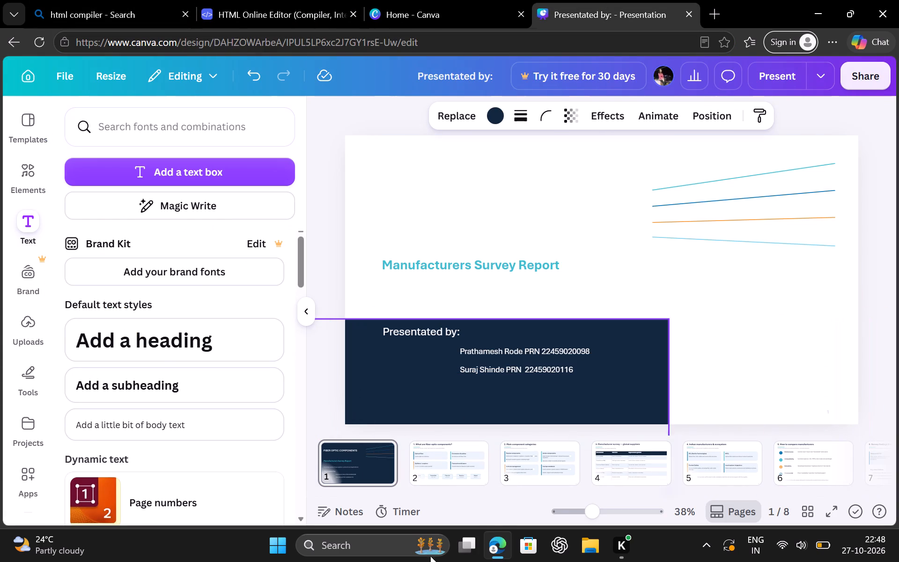
pyautogui.moveTo(430, 556); pyautogui.dragTo(641, 381)
pyautogui.hscroll(4, 293, 300)
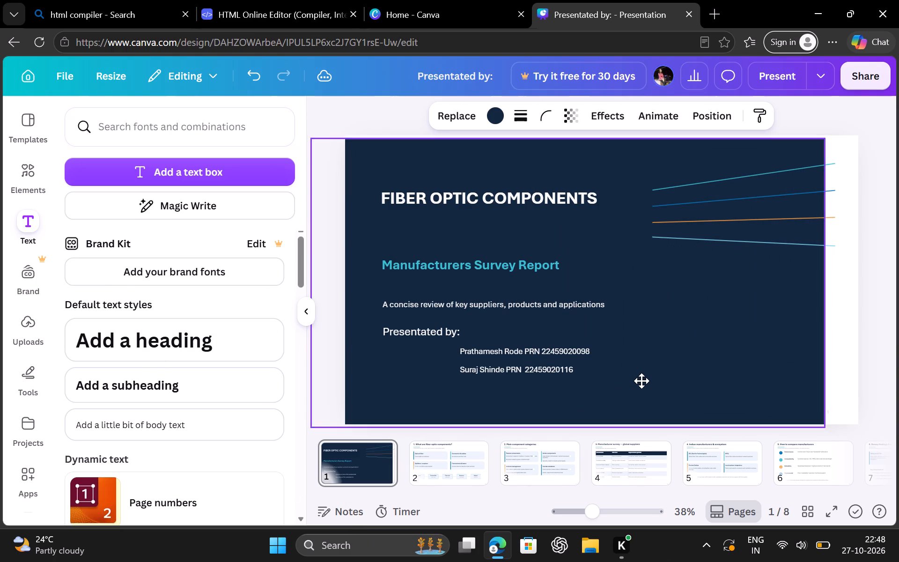
pyautogui.moveTo(641, 381); pyautogui.dragTo(660, 381)
pyautogui.hscroll(-1, 395, 308)
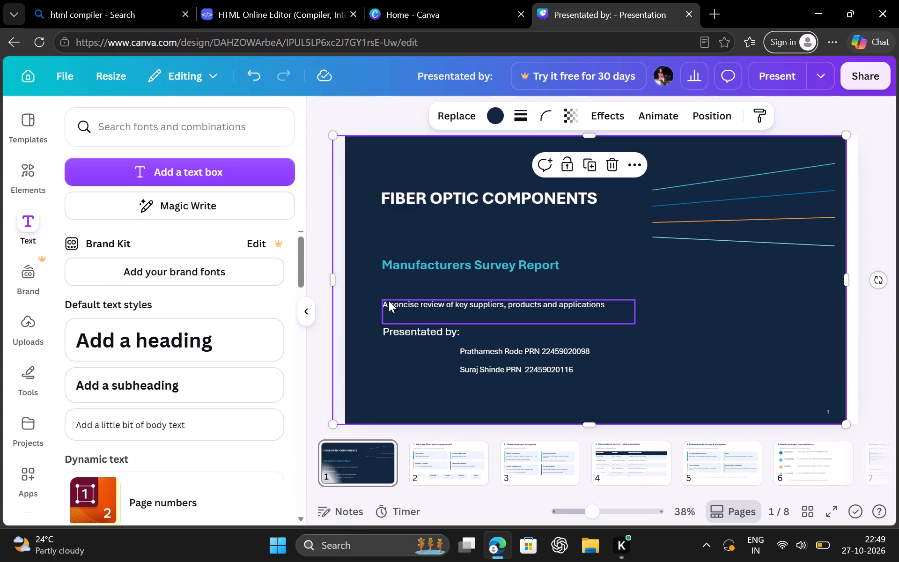
# Move the "A concise review of key suppliers, products and applications" line directly beneath "Manufacturers Survey Report", aligned with the title's left edge.
pyautogui.hscroll(-1, 389, 301)
pyautogui.moveTo(389, 301); pyautogui.dragTo(388, 299)
pyautogui.hscroll(-1, 389, 301)
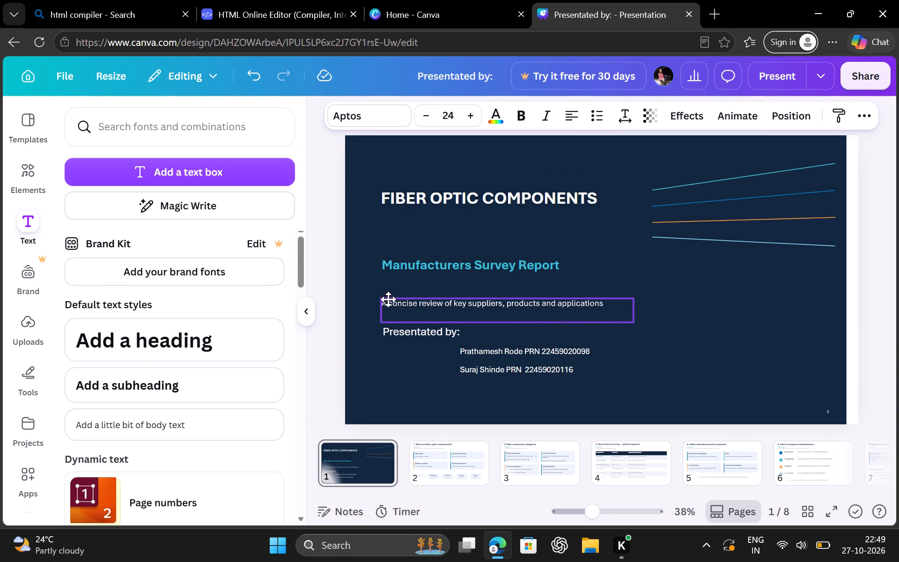
pyautogui.hscroll(-1, 388, 299)
pyautogui.moveTo(388, 299); pyautogui.dragTo(604, 399)
pyautogui.hscroll(-1, 390, 300)
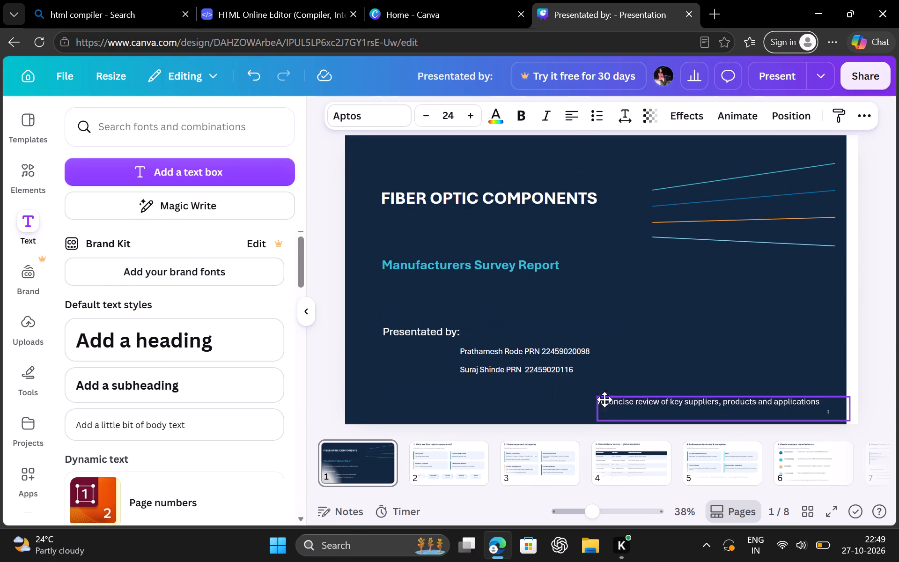
pyautogui.moveTo(604, 399); pyautogui.dragTo(388, 287)
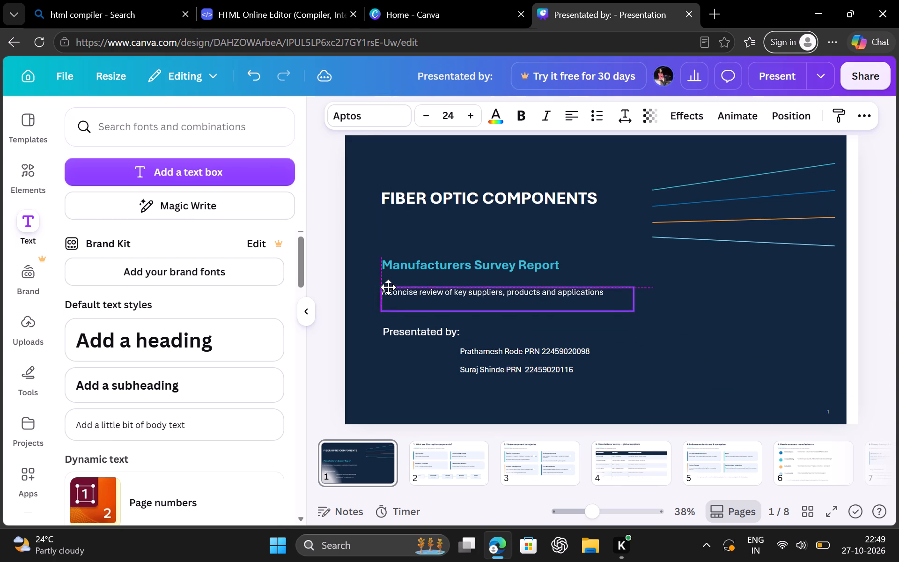
pyautogui.moveTo(388, 287); pyautogui.dragTo(426, 316)
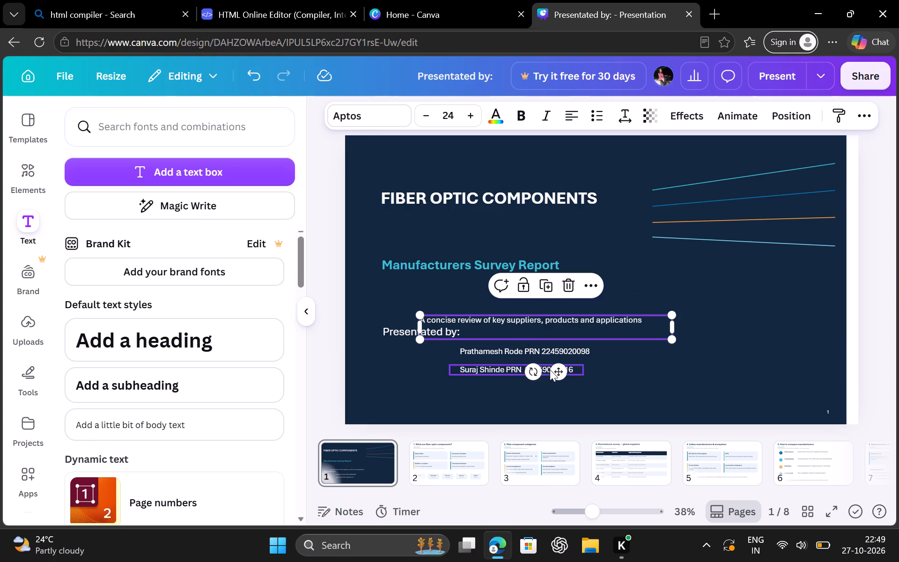
pyautogui.moveTo(551, 370); pyautogui.dragTo(511, 340)
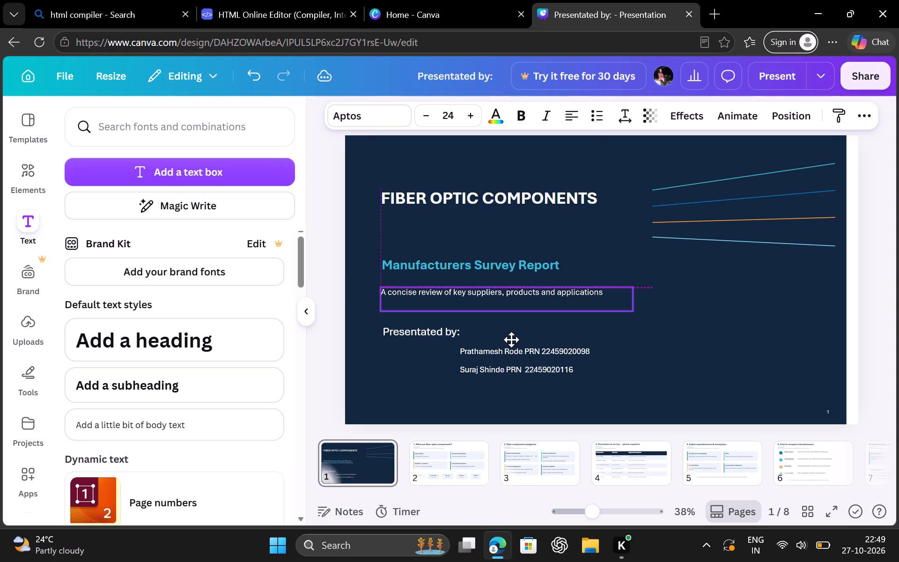
pyautogui.moveTo(511, 340); pyautogui.dragTo(511, 340)
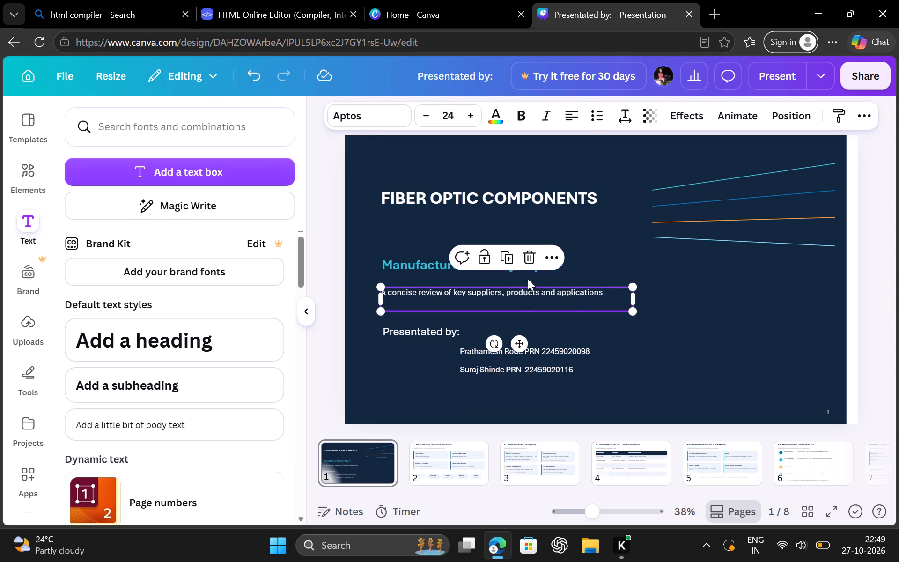
# Set the text colour of the "A concise review of key suppliers, products and applications" line to black (#000000).
pyautogui.doubleClick(594, 296)
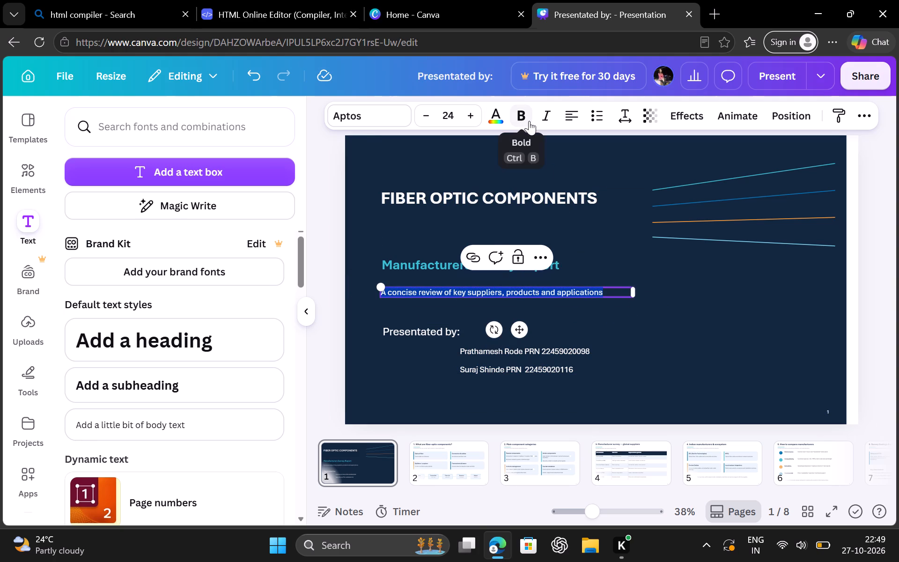
pyautogui.click(503, 119)
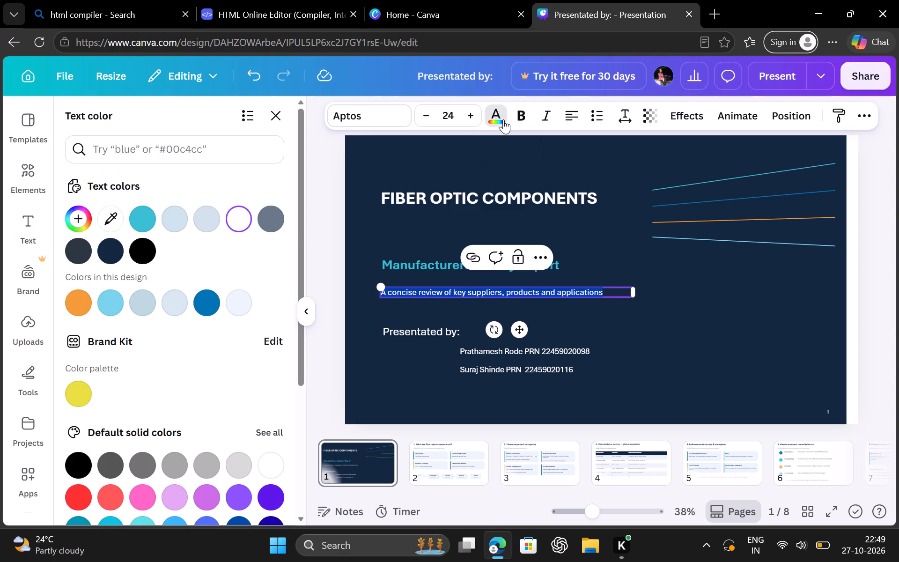
pyautogui.click(133, 247)
pyautogui.scroll(1, 265, 301)
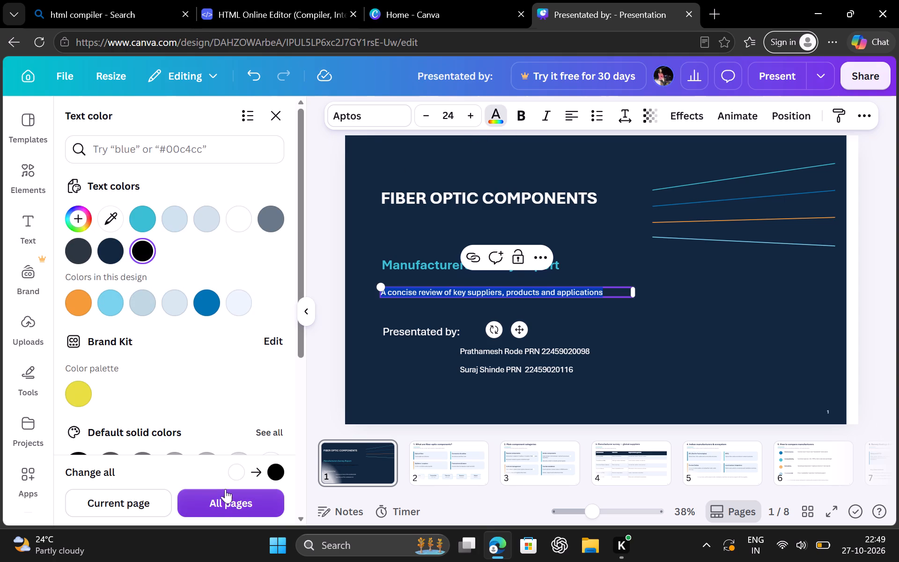
pyautogui.scroll(-1, 169, 289)
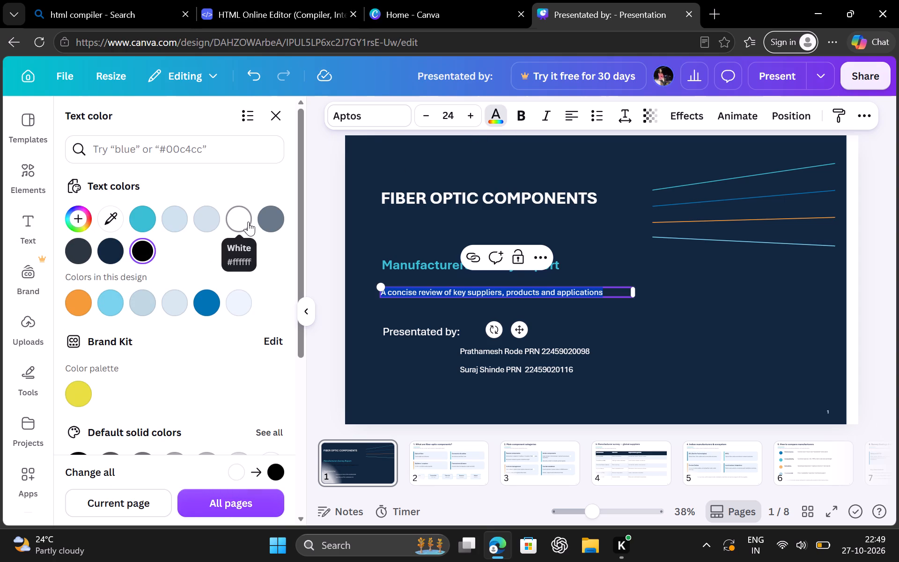
pyautogui.hscroll(1, 491, 156)
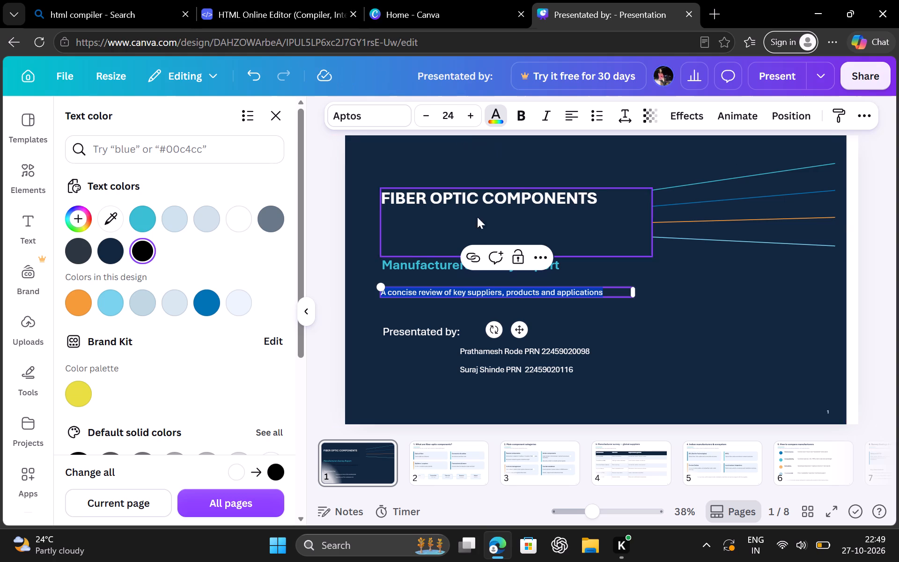
pyautogui.hscroll(1, 477, 217)
pyautogui.click(535, 256)
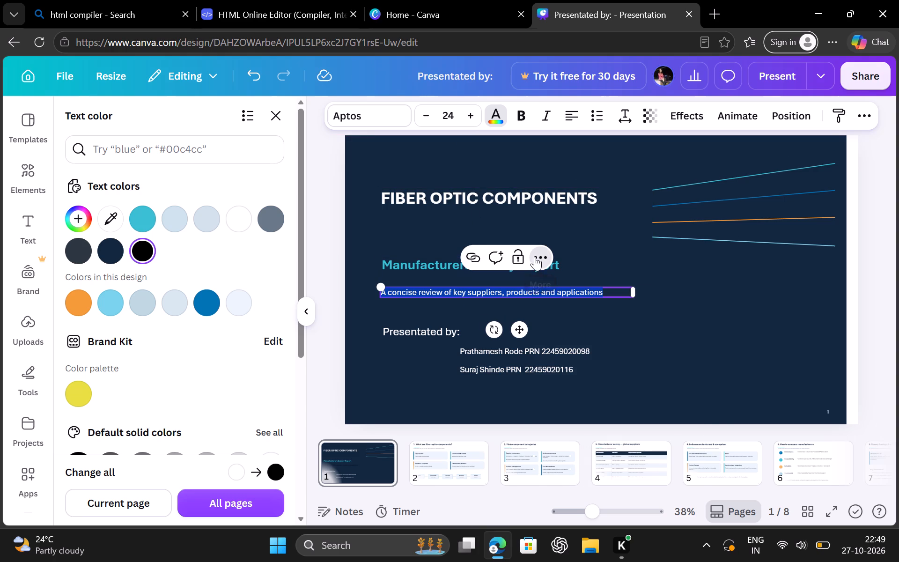
pyautogui.click(645, 249)
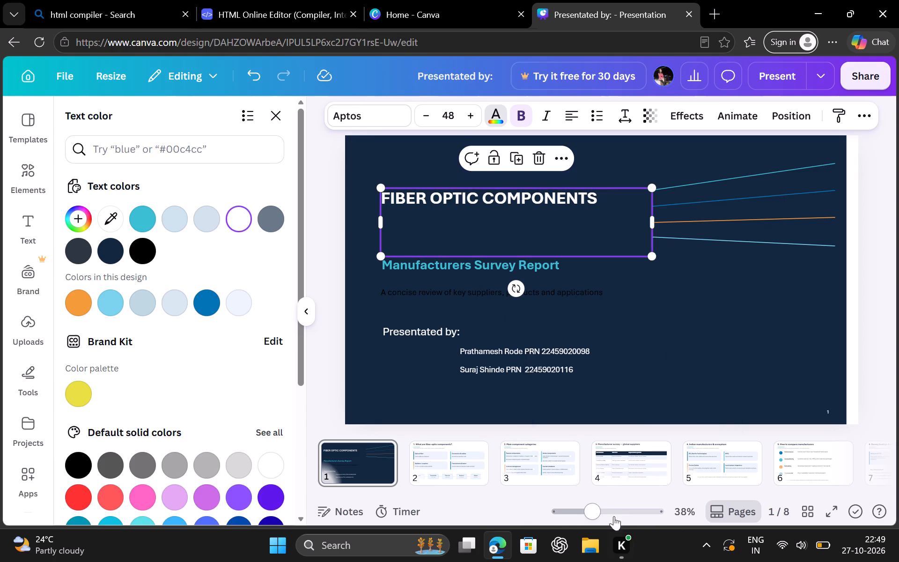
pyautogui.click(561, 322)
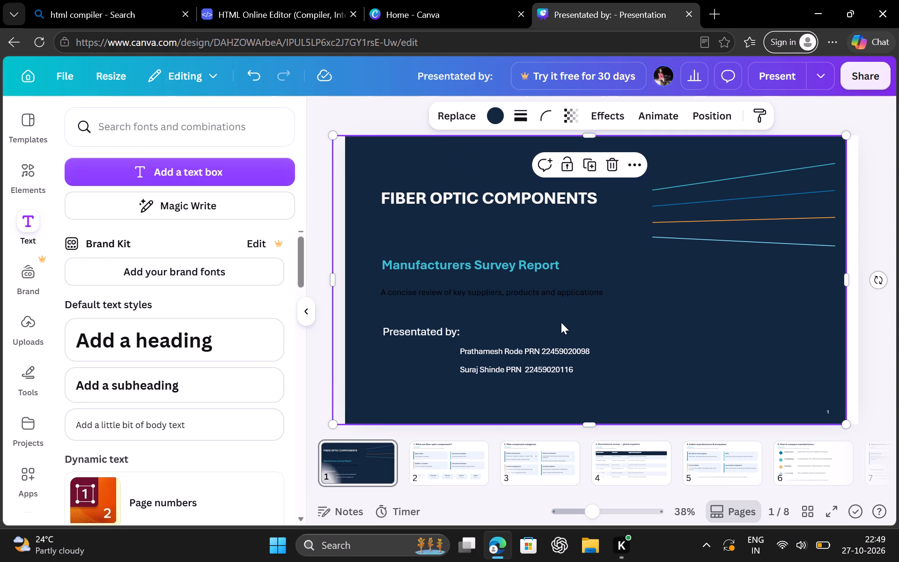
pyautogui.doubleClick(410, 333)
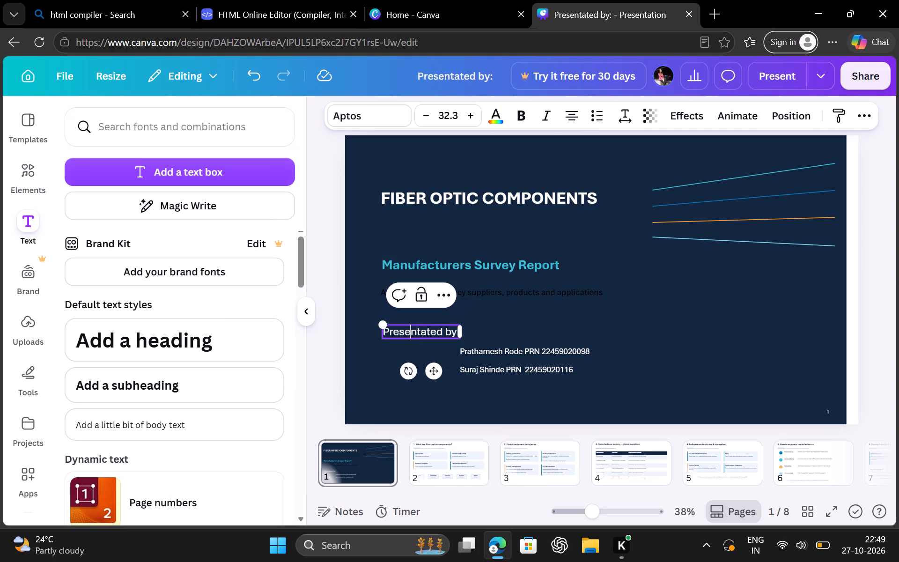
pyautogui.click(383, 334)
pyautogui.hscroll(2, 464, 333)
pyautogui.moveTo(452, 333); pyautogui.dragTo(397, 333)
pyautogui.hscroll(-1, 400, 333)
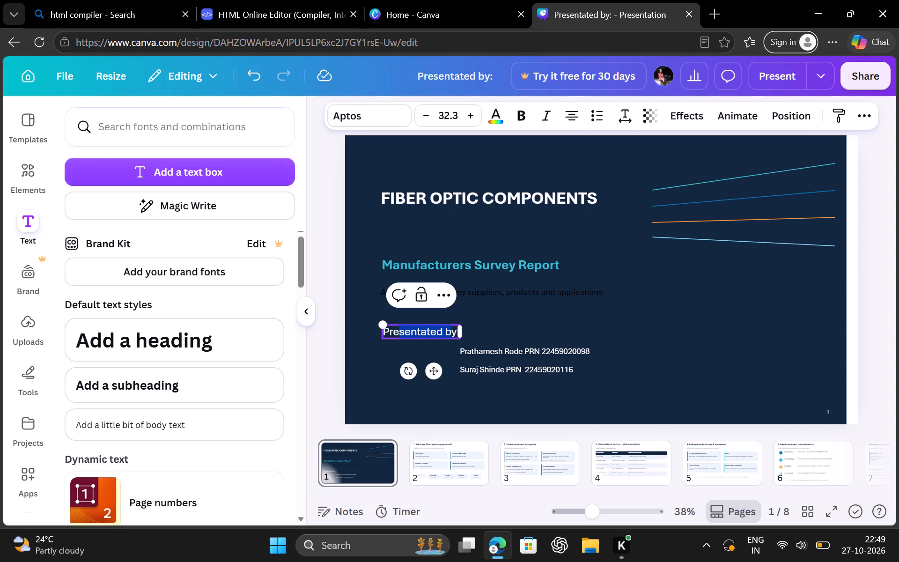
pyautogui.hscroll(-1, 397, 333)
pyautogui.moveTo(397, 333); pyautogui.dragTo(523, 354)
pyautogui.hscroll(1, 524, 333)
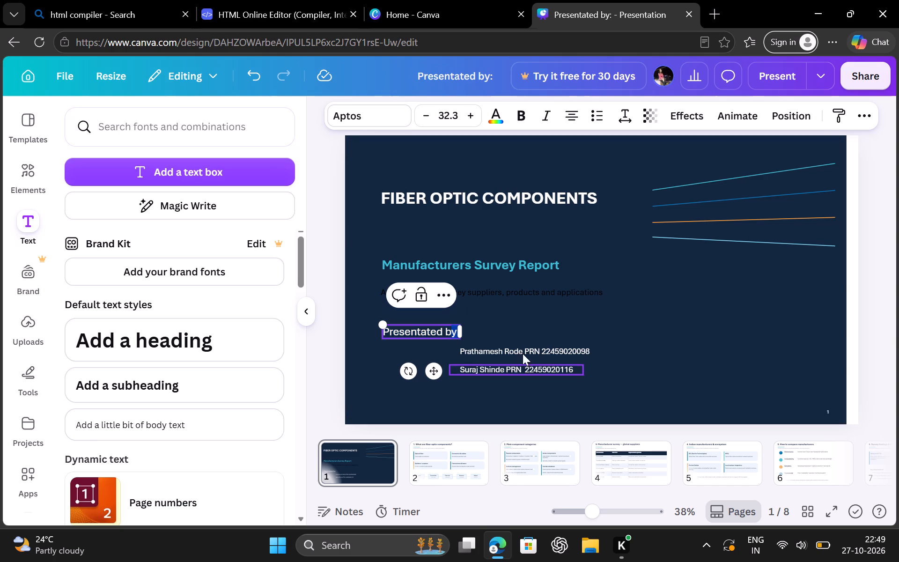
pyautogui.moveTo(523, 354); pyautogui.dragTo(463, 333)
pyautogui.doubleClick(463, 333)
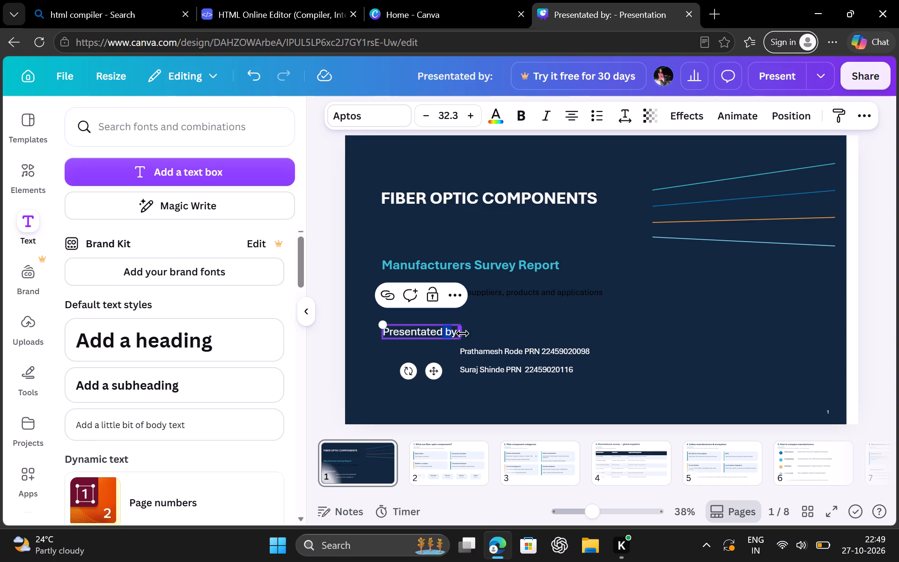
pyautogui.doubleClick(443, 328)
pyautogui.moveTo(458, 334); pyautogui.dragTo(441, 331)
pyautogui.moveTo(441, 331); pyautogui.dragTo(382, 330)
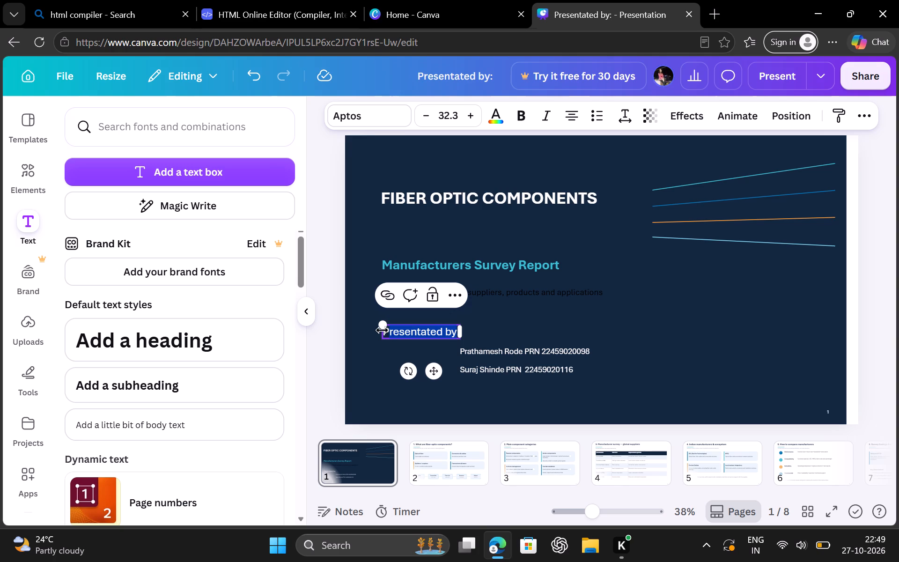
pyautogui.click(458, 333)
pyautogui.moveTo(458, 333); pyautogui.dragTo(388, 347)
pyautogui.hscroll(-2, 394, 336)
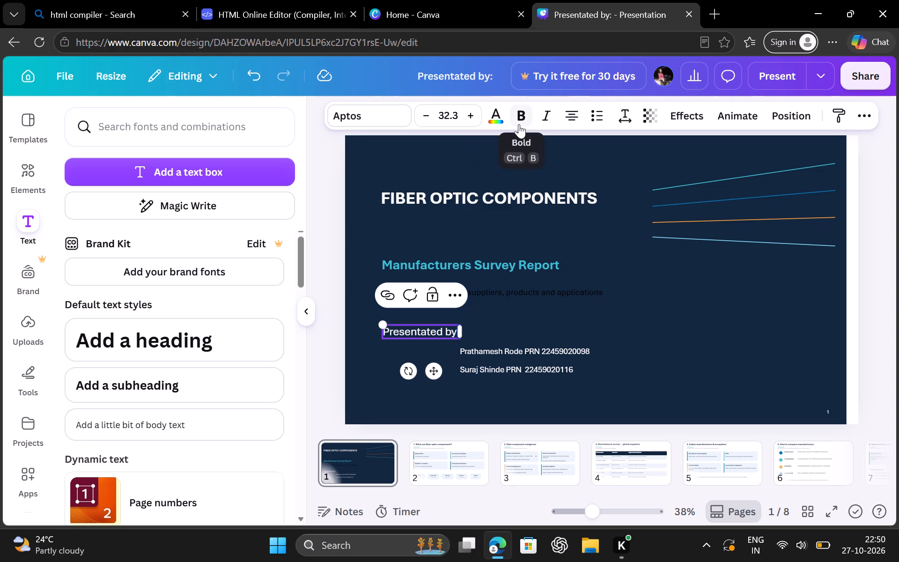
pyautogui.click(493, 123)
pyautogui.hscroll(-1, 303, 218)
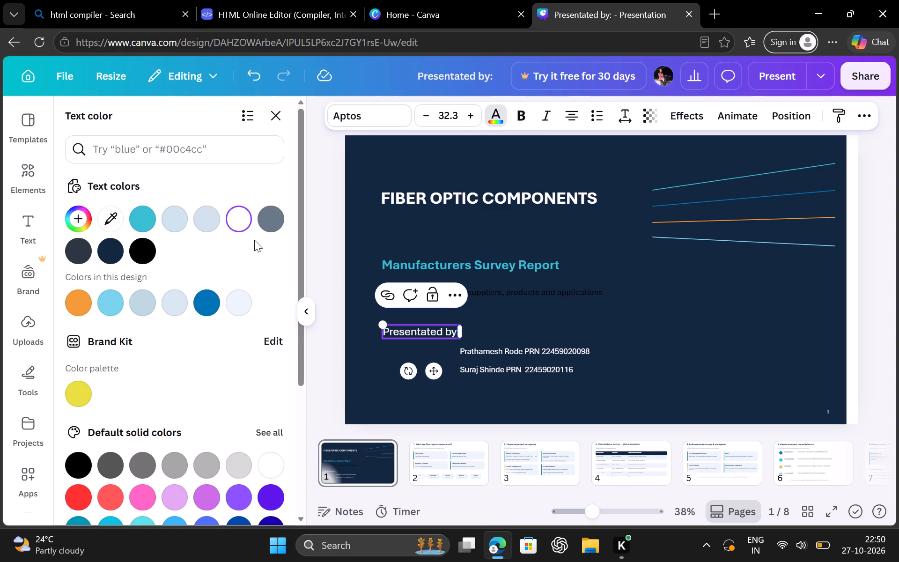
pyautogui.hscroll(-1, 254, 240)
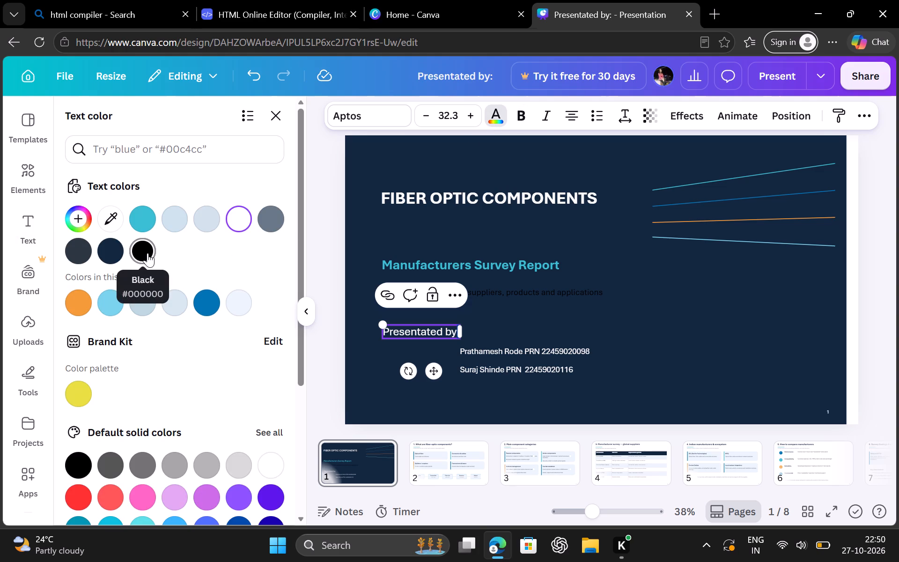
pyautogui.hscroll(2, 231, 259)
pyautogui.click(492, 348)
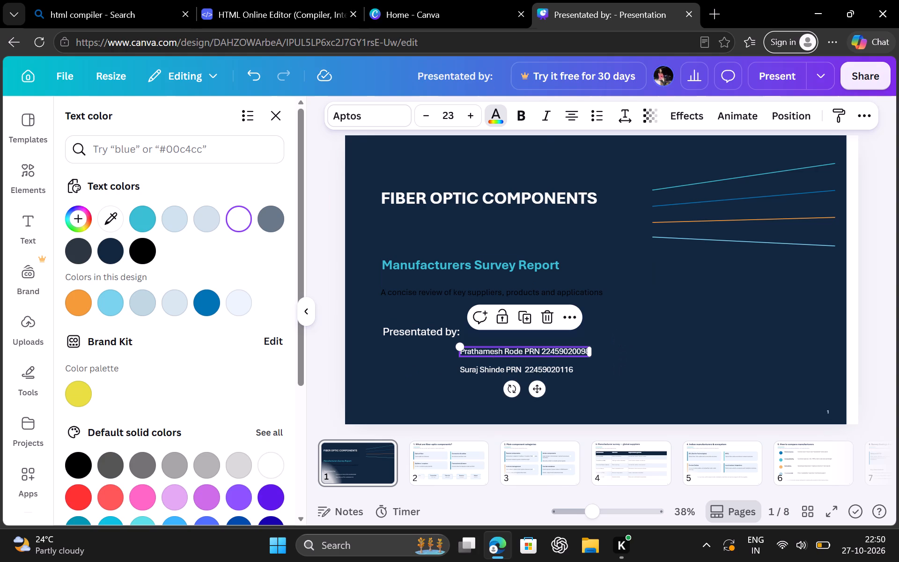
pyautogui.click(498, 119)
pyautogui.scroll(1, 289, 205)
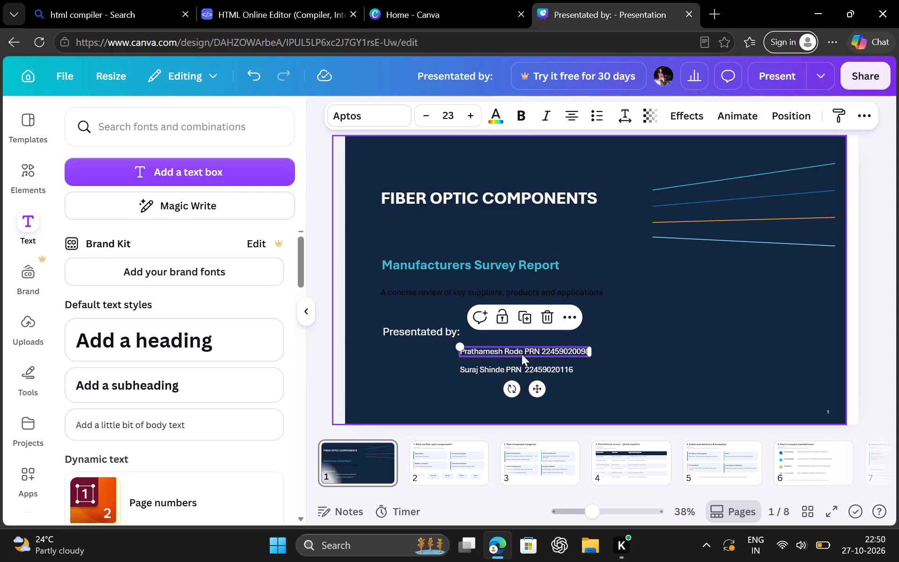
# Set the text colour of the words "Presentated by" on the title page to black (#000000).
pyautogui.doubleClick(429, 331)
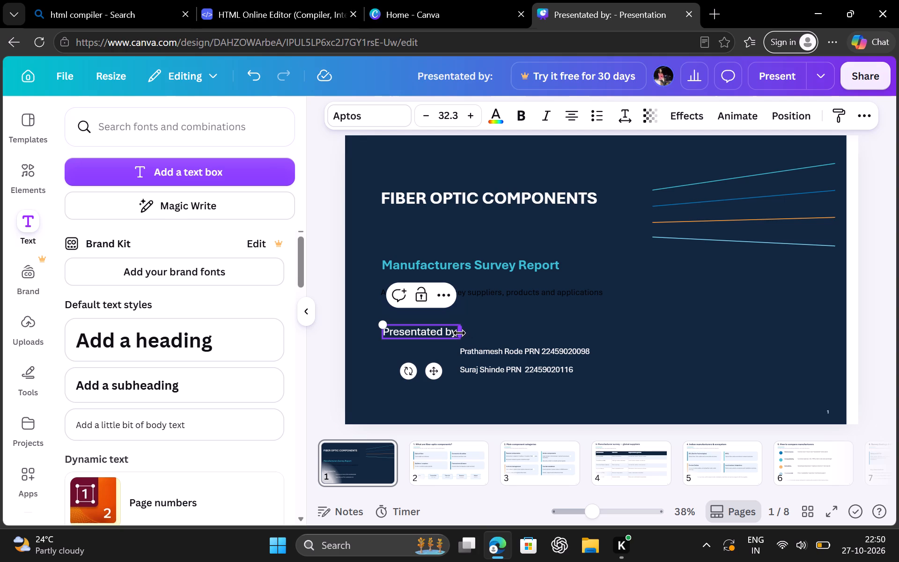
pyautogui.moveTo(457, 333); pyautogui.dragTo(328, 318)
pyautogui.hscroll(-2, 352, 330)
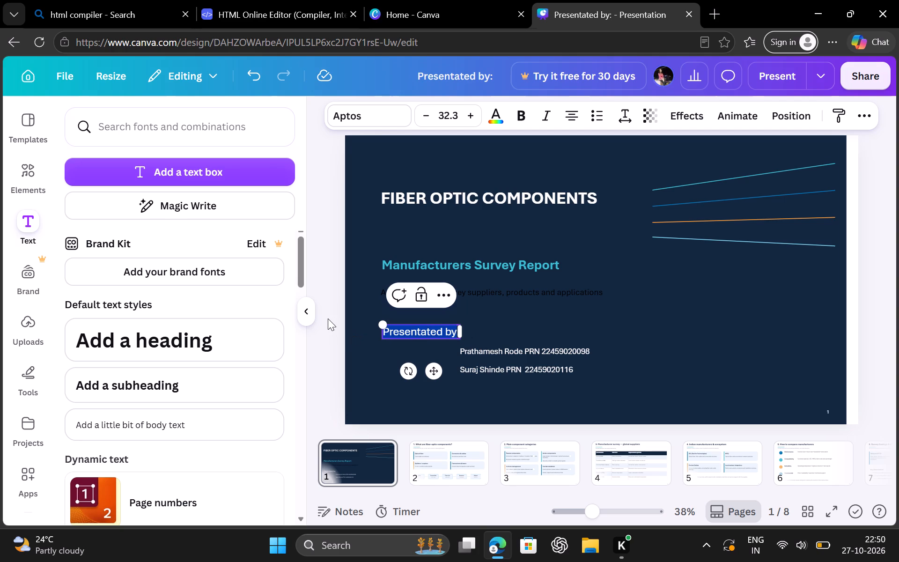
pyautogui.moveTo(328, 318); pyautogui.dragTo(339, 336)
pyautogui.hscroll(-1, 328, 318)
pyautogui.scroll(-1, 502, 174)
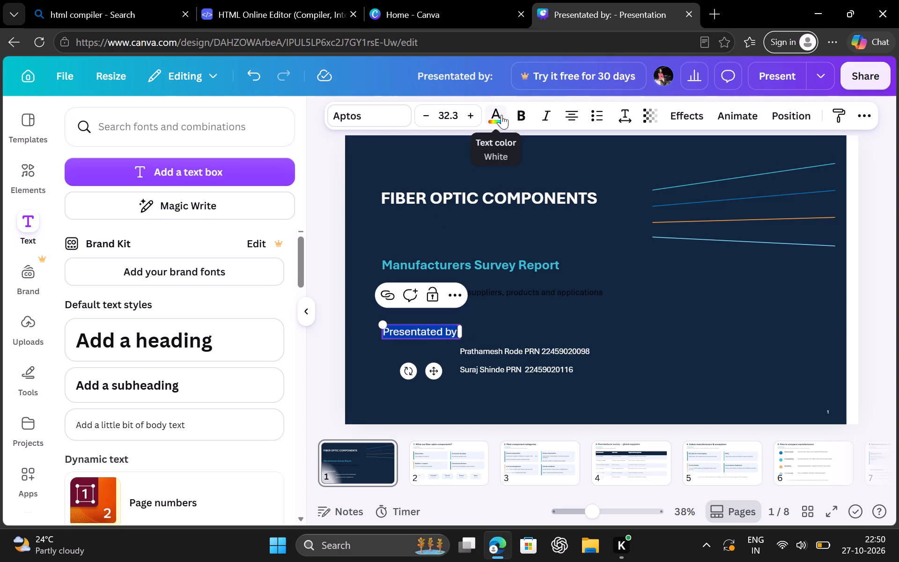
pyautogui.click(501, 115)
pyautogui.scroll(-1, 501, 115)
pyautogui.click(151, 257)
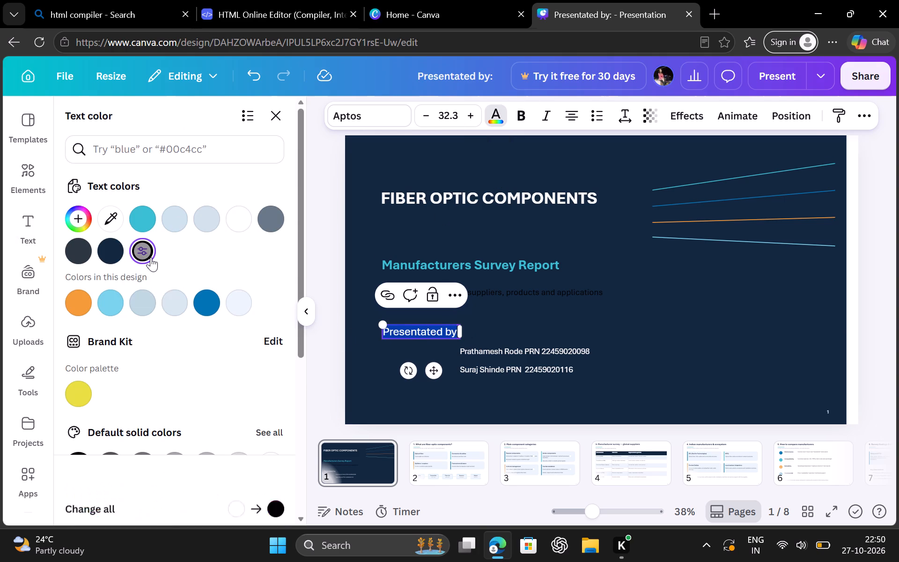
pyautogui.hscroll(1, 165, 461)
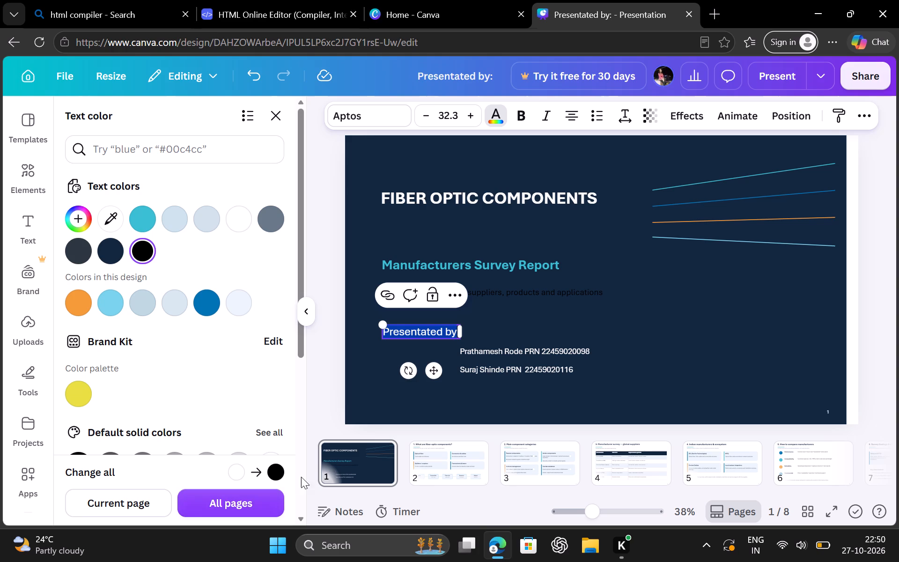
pyautogui.click(267, 464)
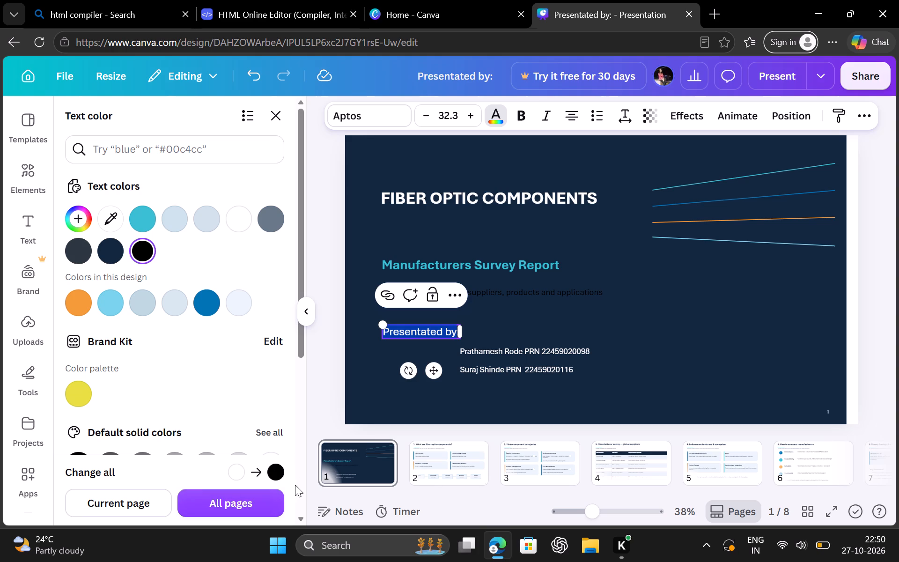
pyautogui.click(295, 485)
pyautogui.click(448, 154)
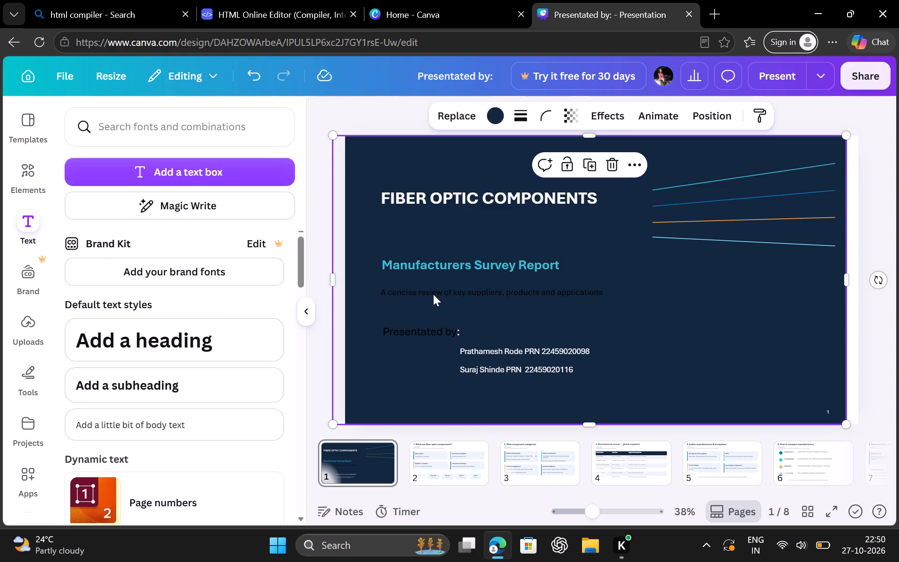
# Set the text colour of the first presenter's name and PRN line, beneath "Presentated by:", to black (#000000).
pyautogui.doubleClick(470, 348)
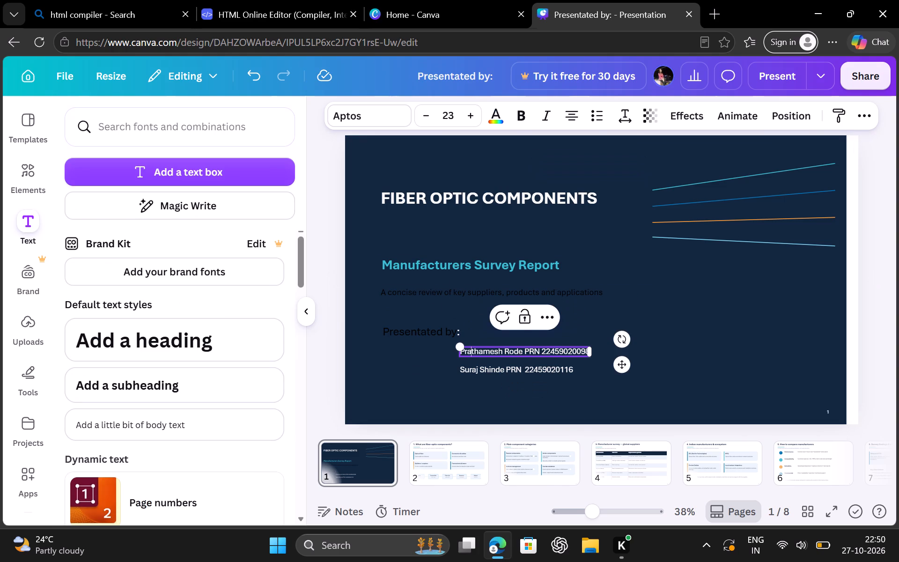
pyautogui.moveTo(462, 351); pyautogui.dragTo(585, 355)
pyautogui.click(518, 122)
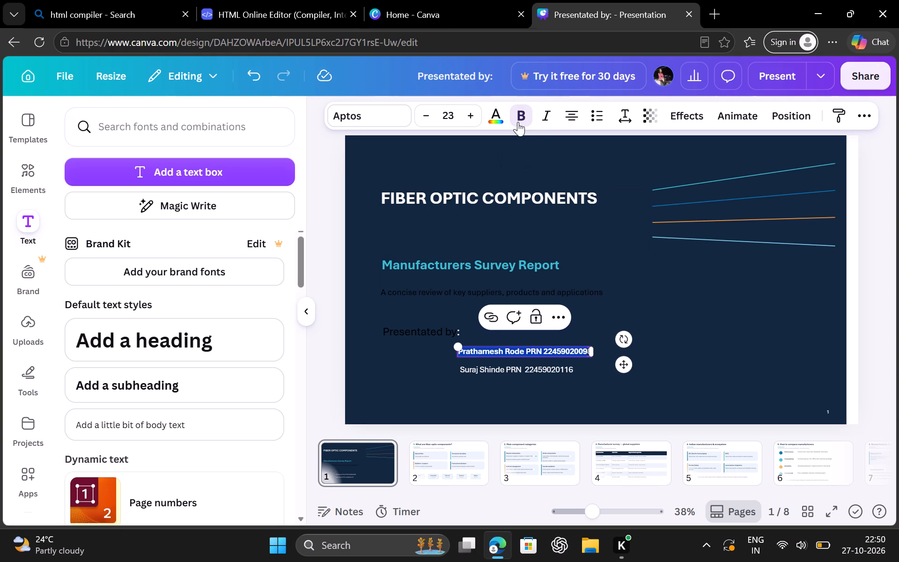
pyautogui.click(518, 122)
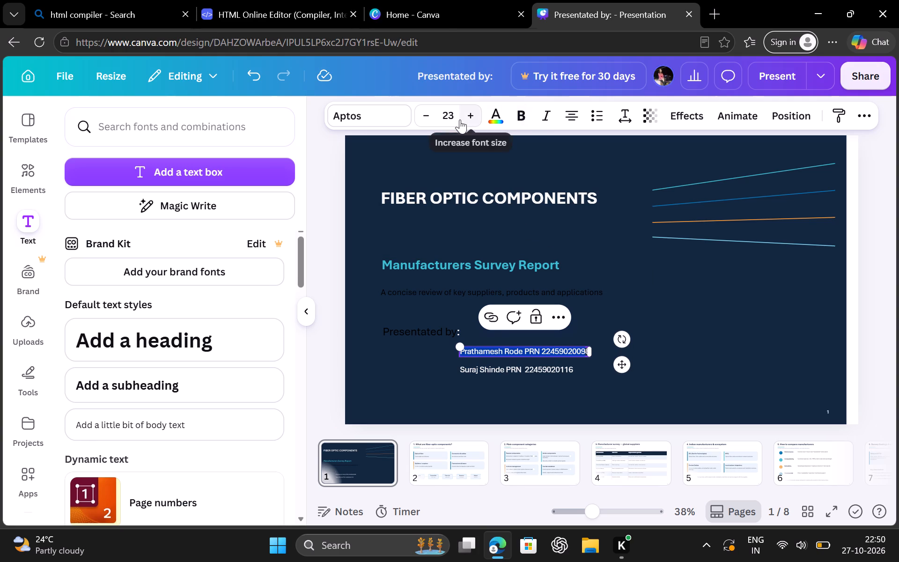
pyautogui.click(498, 124)
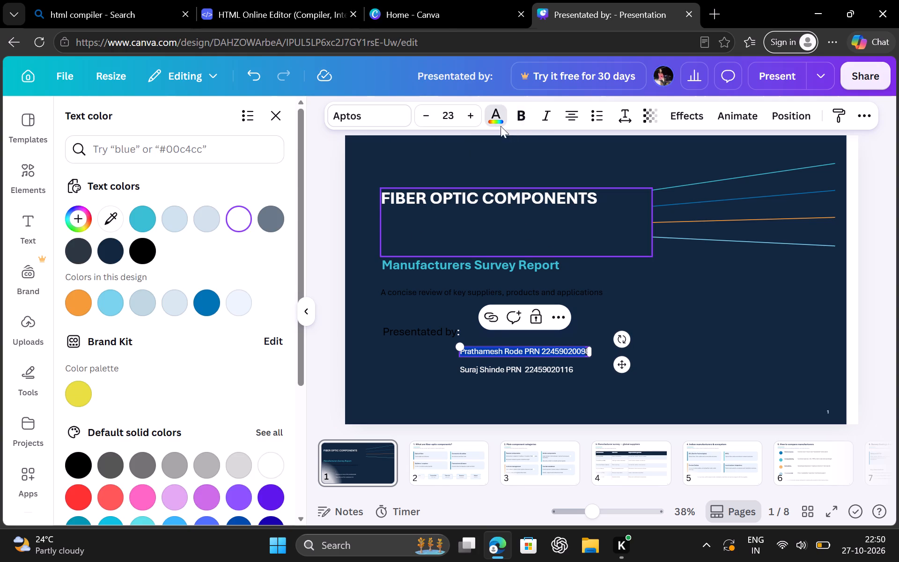
pyautogui.click(484, 115)
pyautogui.click(484, 115)
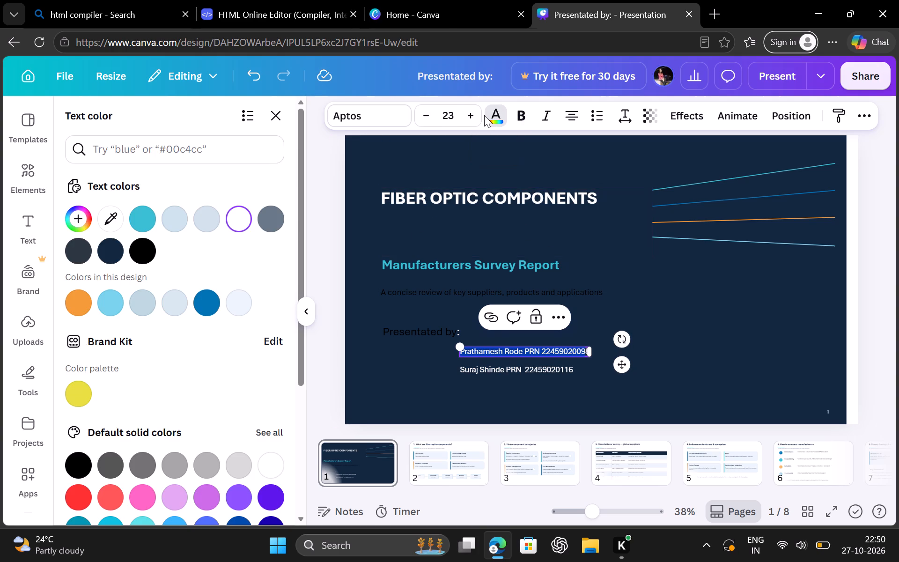
pyautogui.click(148, 247)
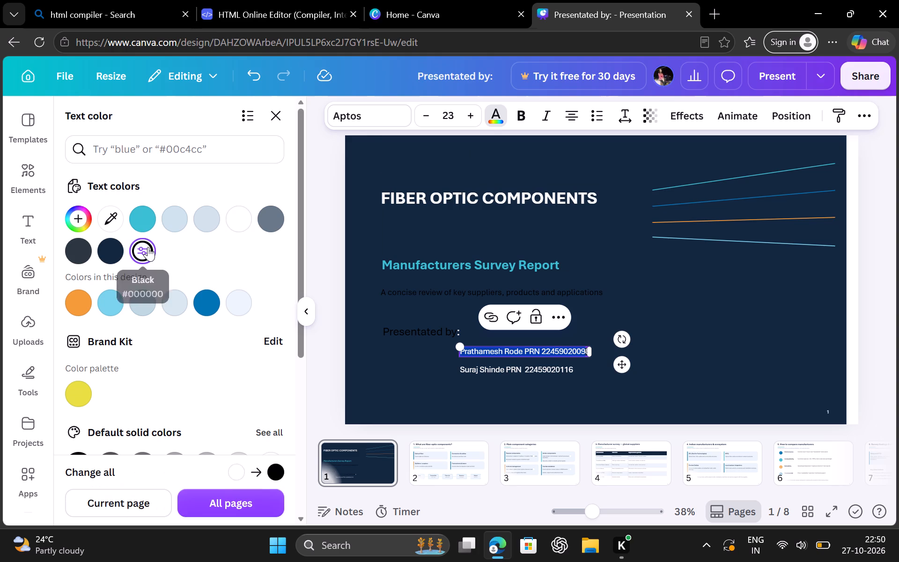
pyautogui.doubleClick(148, 247)
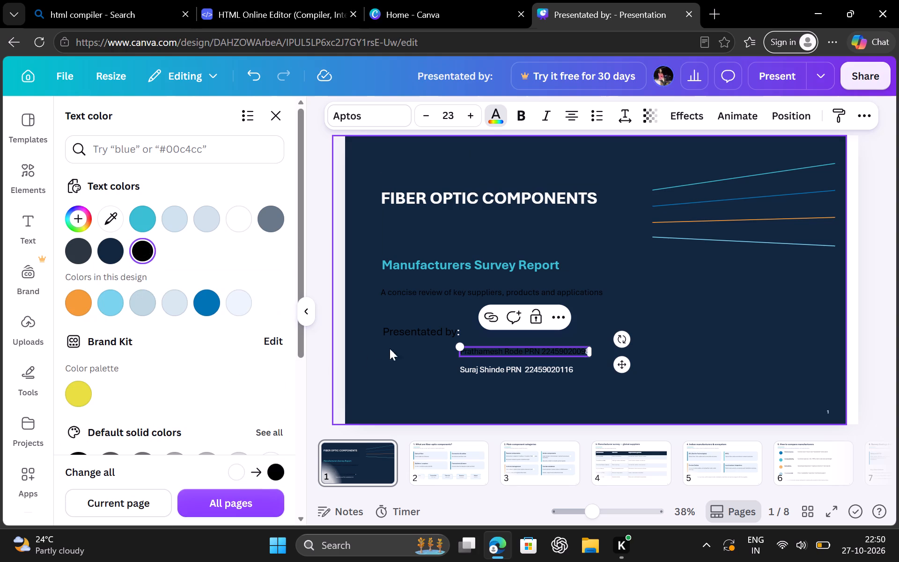
# Set the text colour of the second presenter's name and PRN line on the title page to black (#000000).
pyautogui.doubleClick(467, 367)
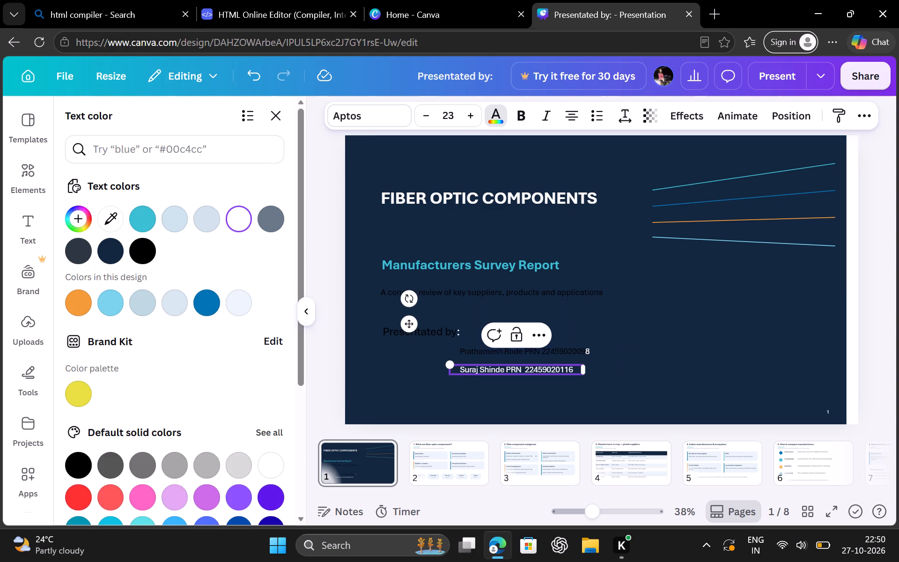
pyautogui.moveTo(459, 367); pyautogui.dragTo(567, 371)
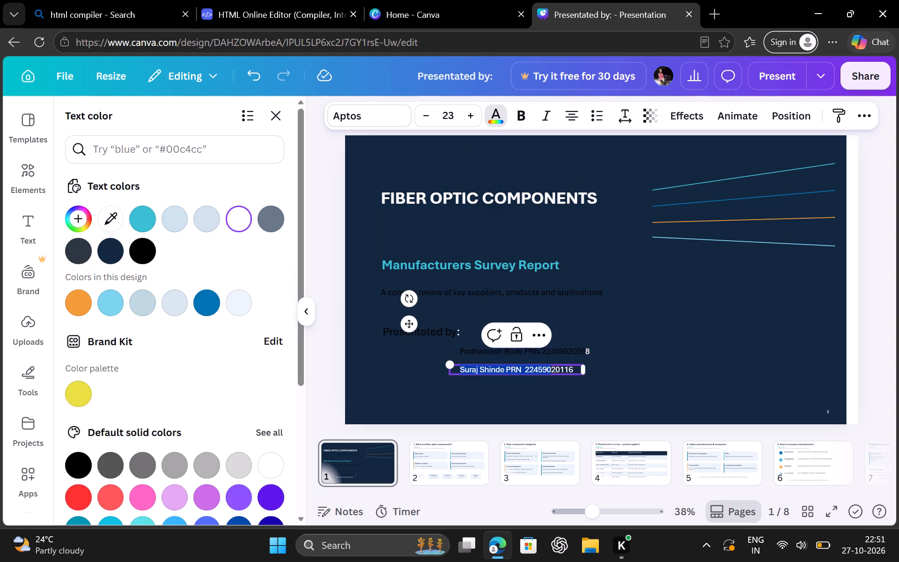
pyautogui.moveTo(567, 371); pyautogui.dragTo(577, 372)
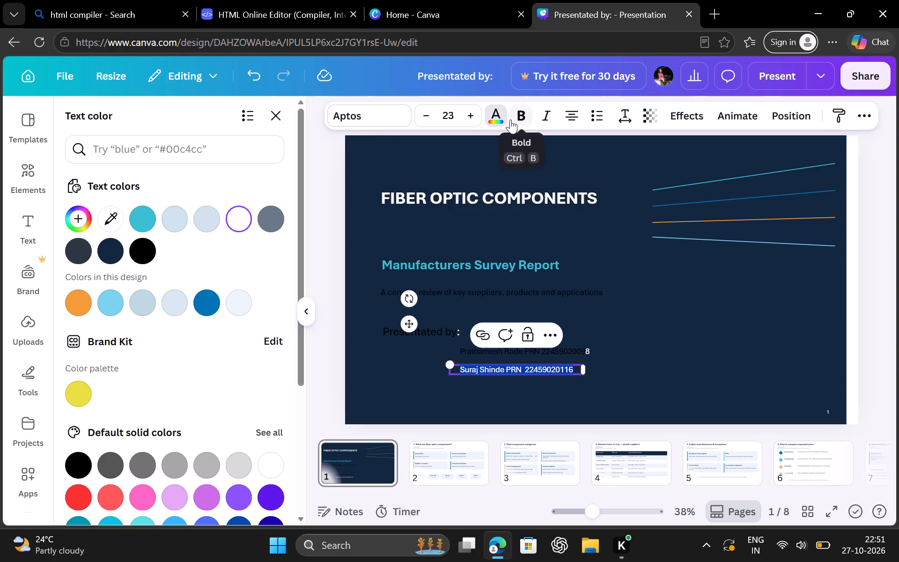
pyautogui.click(510, 119)
pyautogui.click(516, 118)
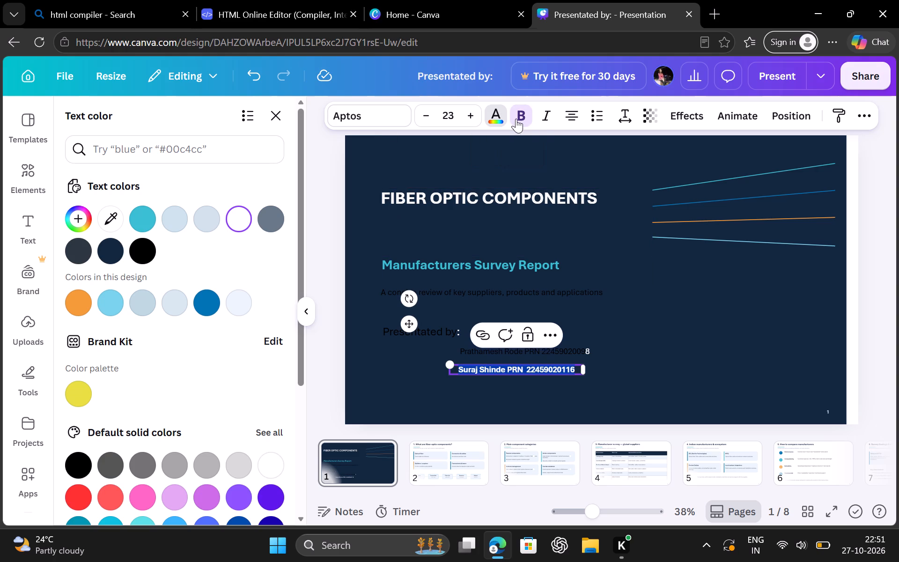
pyautogui.click(496, 115)
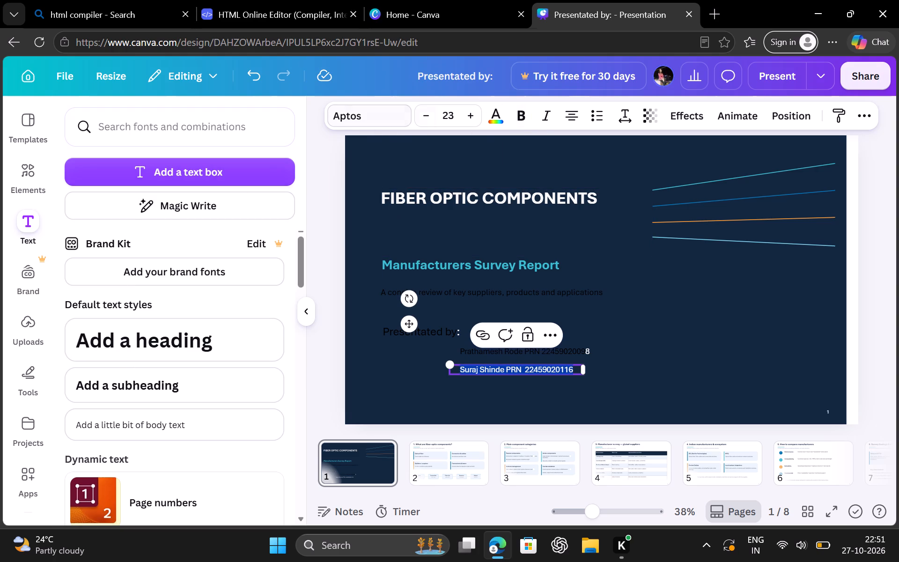
pyautogui.click(490, 127)
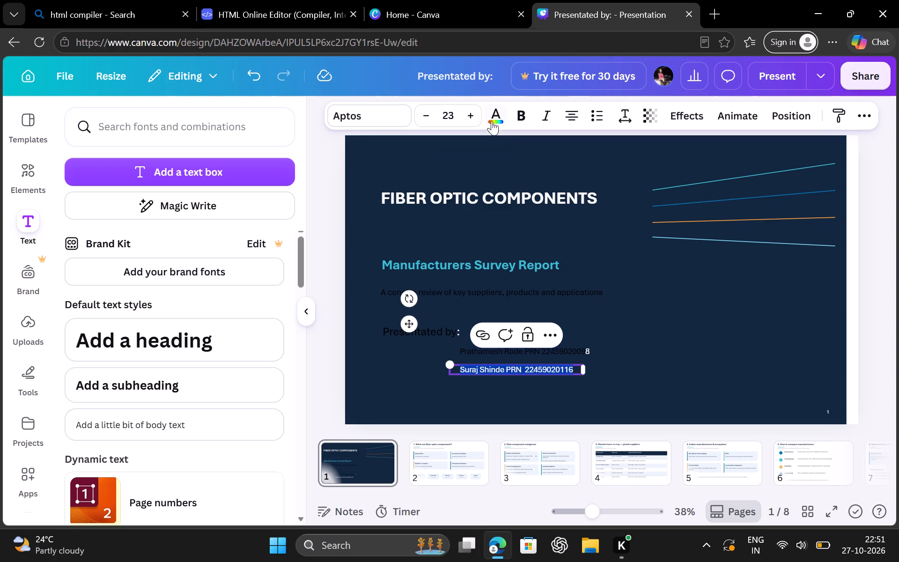
pyautogui.click(493, 117)
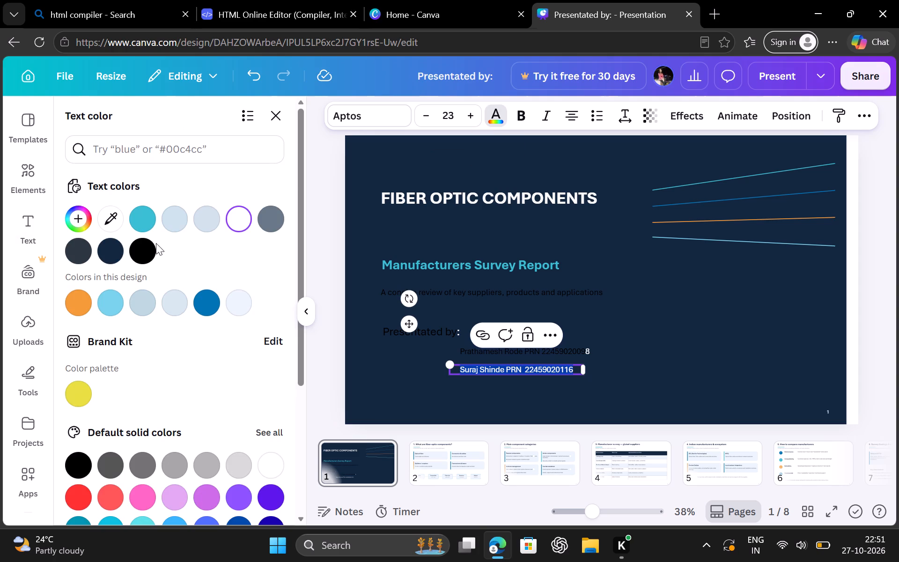
pyautogui.doubleClick(148, 249)
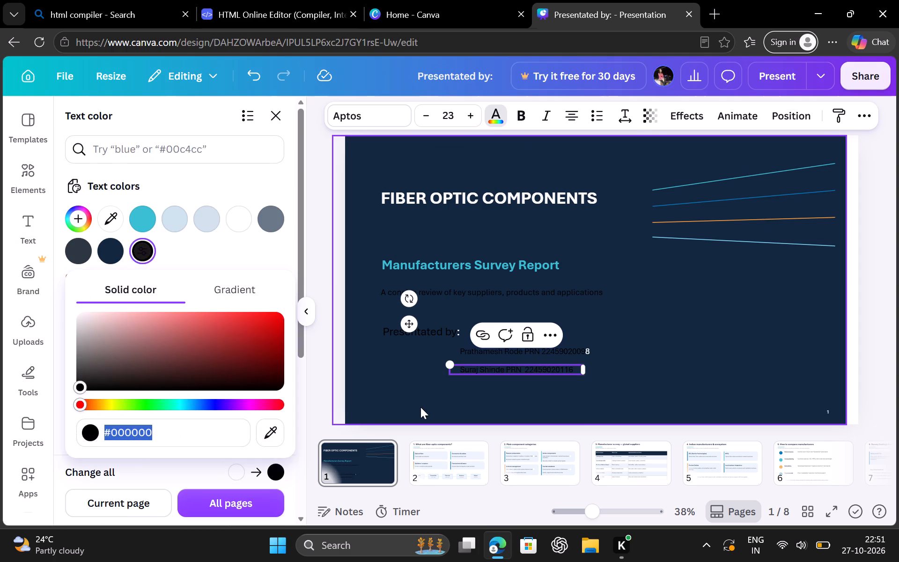
pyautogui.click(420, 407)
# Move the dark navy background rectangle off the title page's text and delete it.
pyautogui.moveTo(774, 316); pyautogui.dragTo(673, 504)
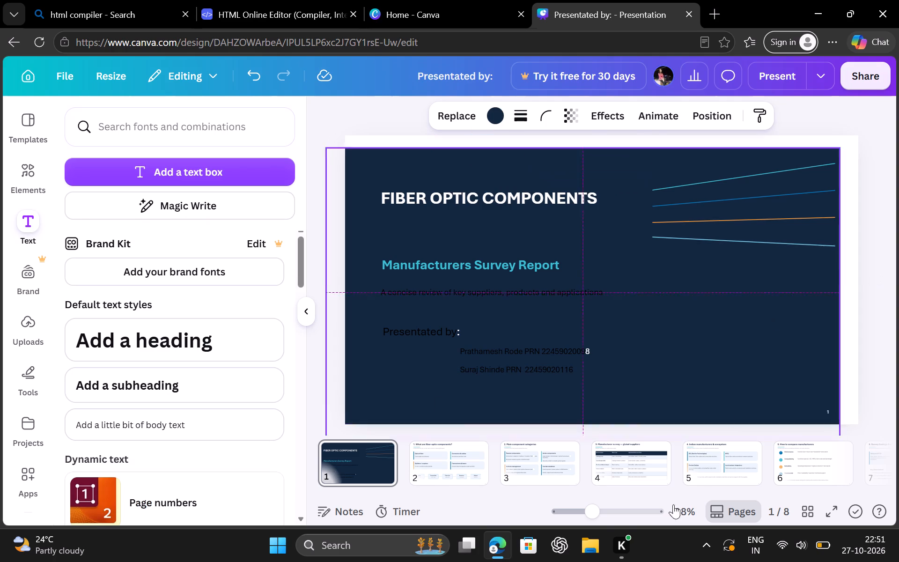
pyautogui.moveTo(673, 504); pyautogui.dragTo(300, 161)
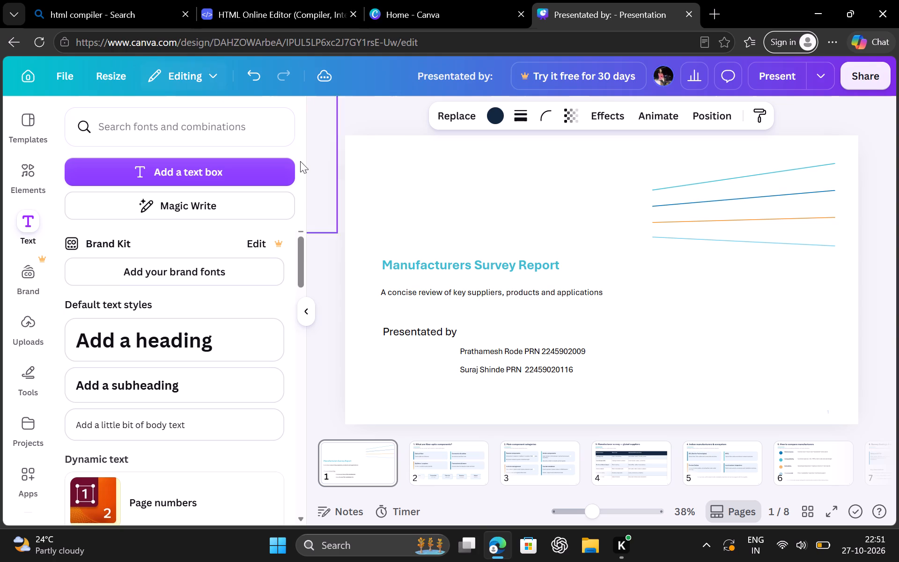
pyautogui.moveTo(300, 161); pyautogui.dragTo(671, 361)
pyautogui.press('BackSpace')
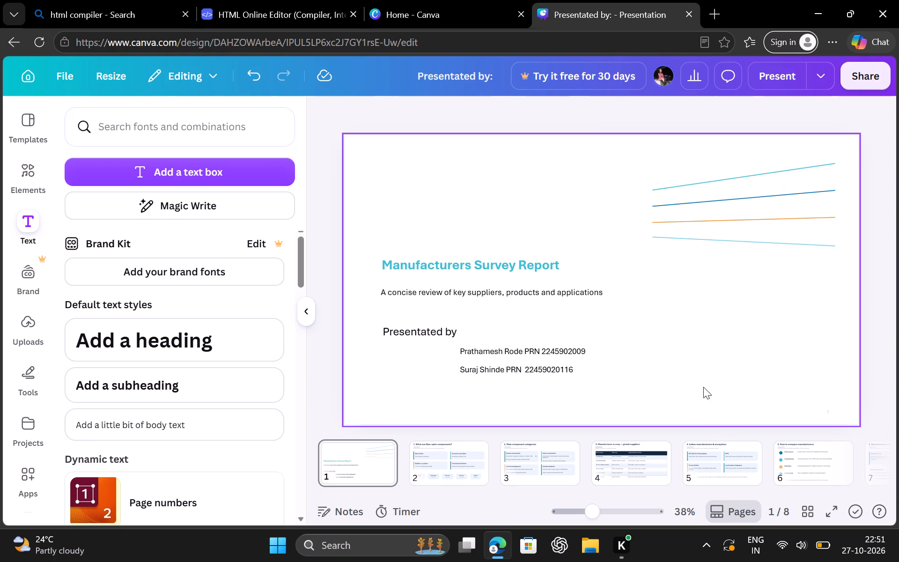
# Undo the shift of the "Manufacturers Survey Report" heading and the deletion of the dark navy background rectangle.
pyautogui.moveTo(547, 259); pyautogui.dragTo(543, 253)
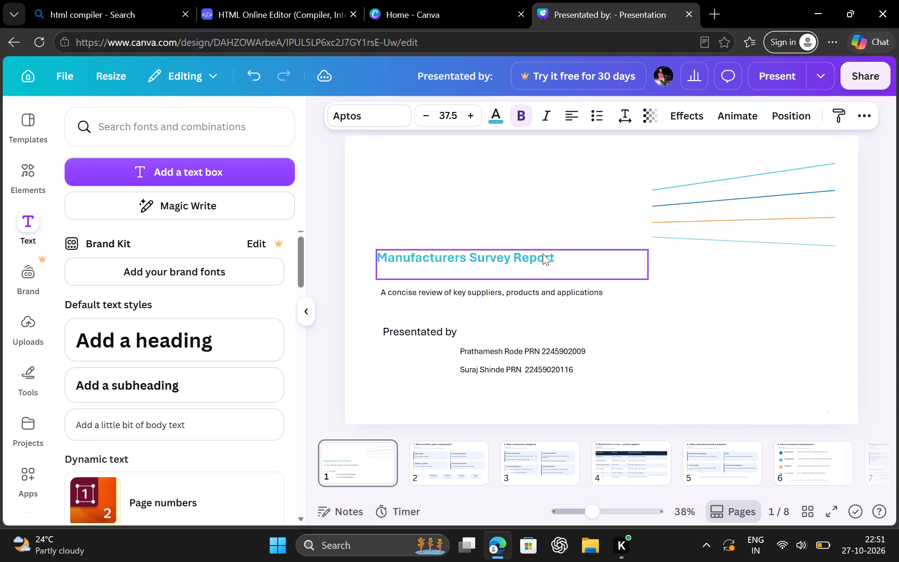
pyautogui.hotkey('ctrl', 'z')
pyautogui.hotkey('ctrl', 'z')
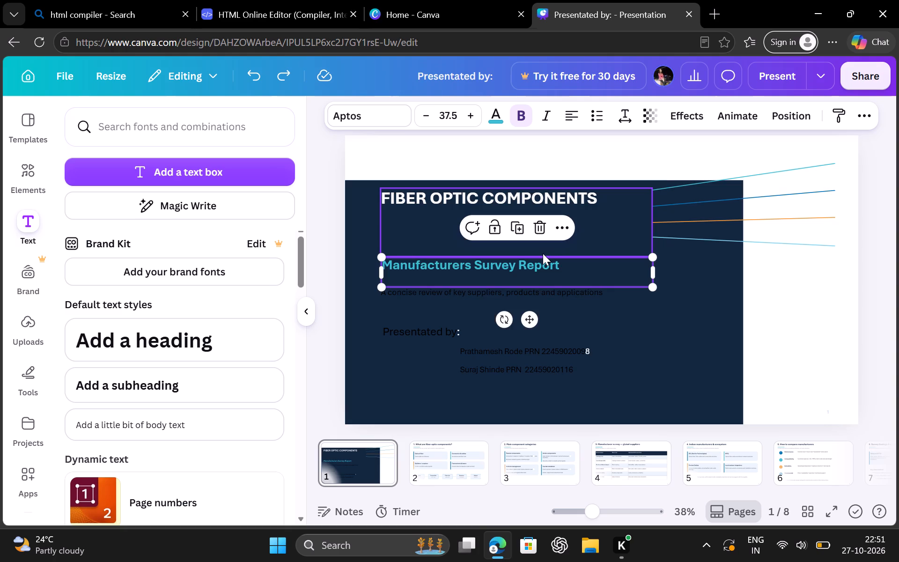
# Set the text colour of the "FIBER OPTIC COMPONENTS" title to black (#000000).
pyautogui.moveTo(583, 217); pyautogui.dragTo(583, 208)
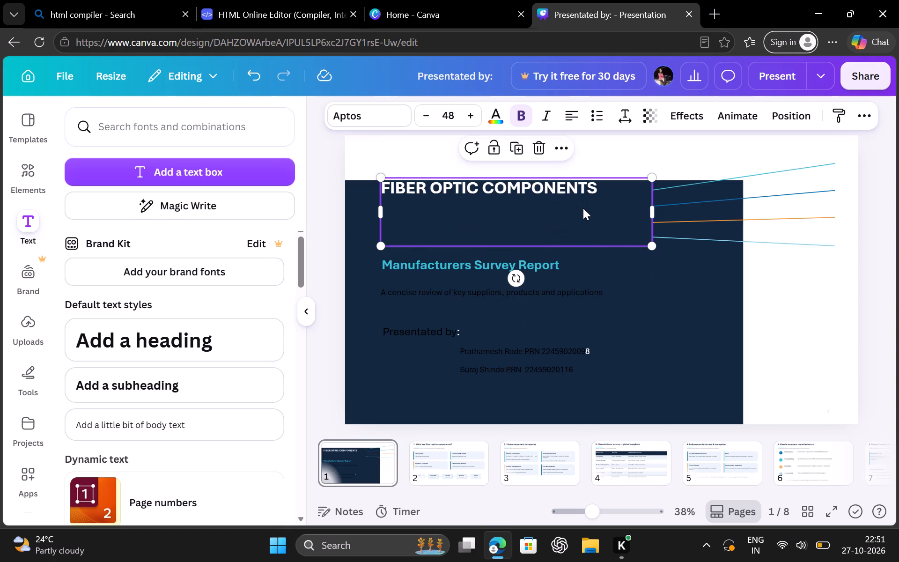
pyautogui.click(583, 213)
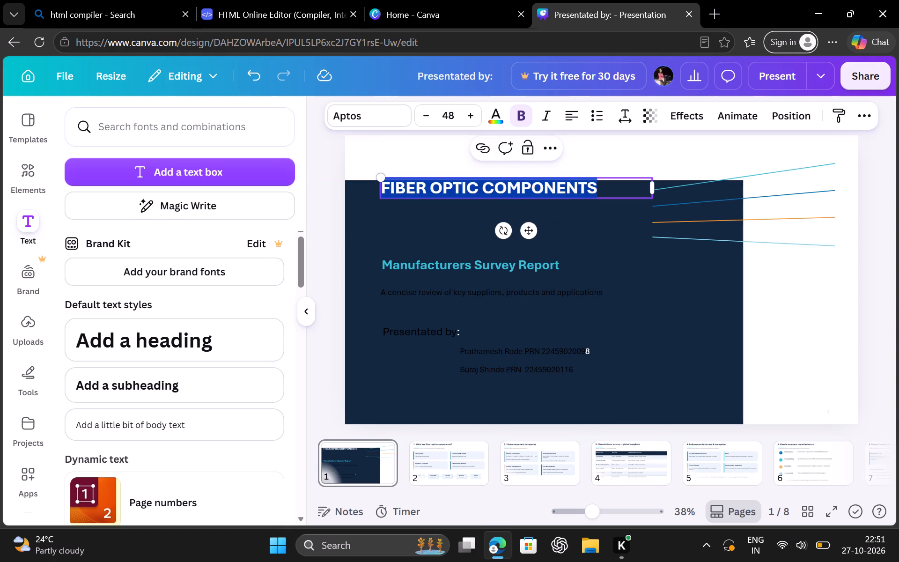
pyautogui.click(499, 111)
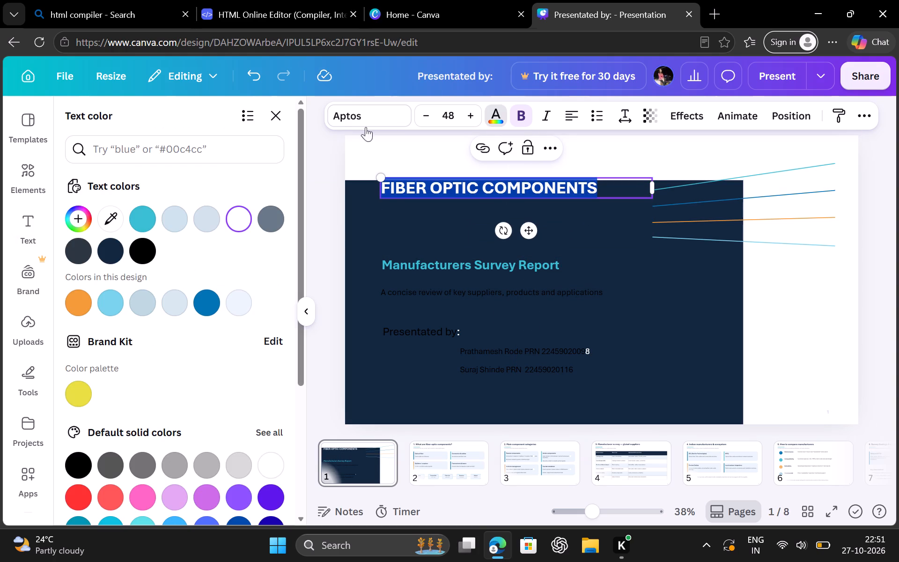
pyautogui.doubleClick(128, 255)
pyautogui.doubleClick(146, 255)
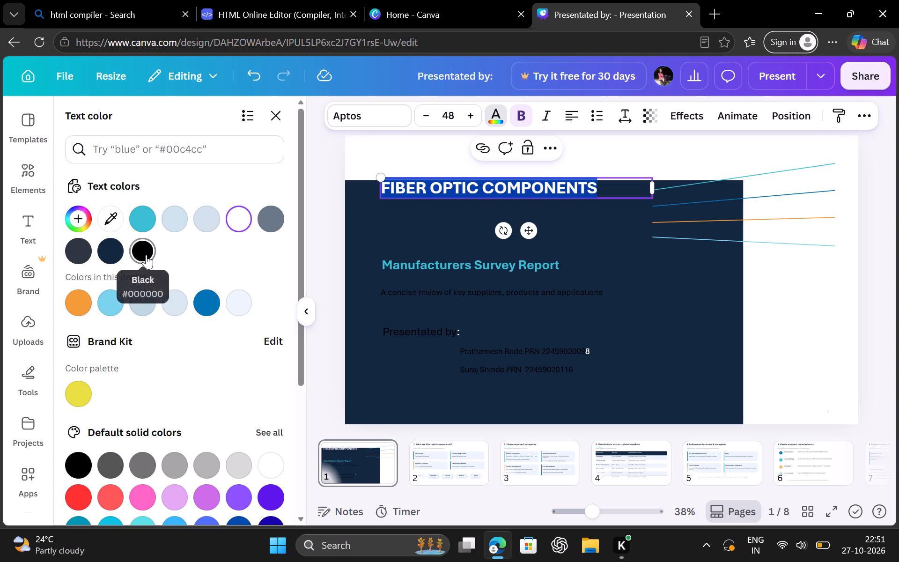
pyautogui.click(461, 145)
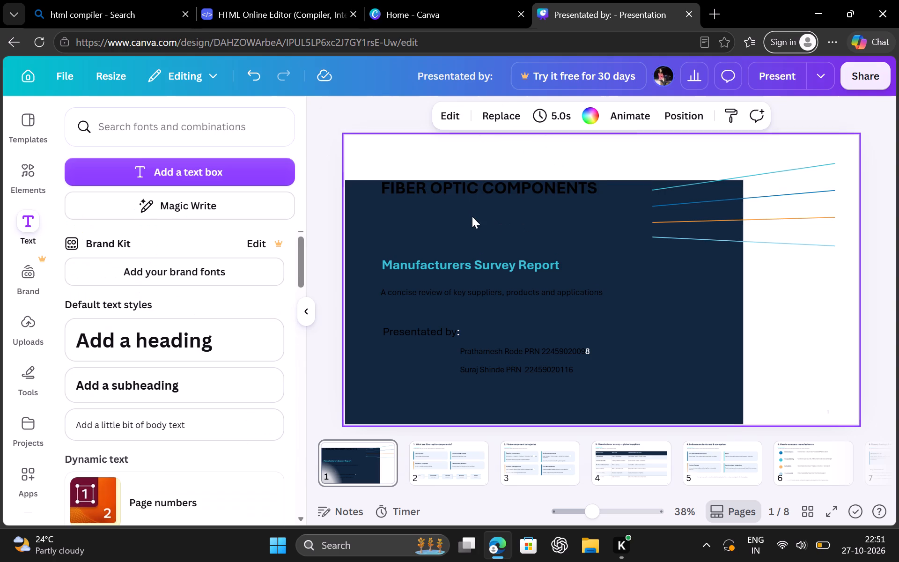
# Delete the dark navy background rectangle behind the title page's text.
pyautogui.click(475, 223)
pyautogui.press('BackSpace')
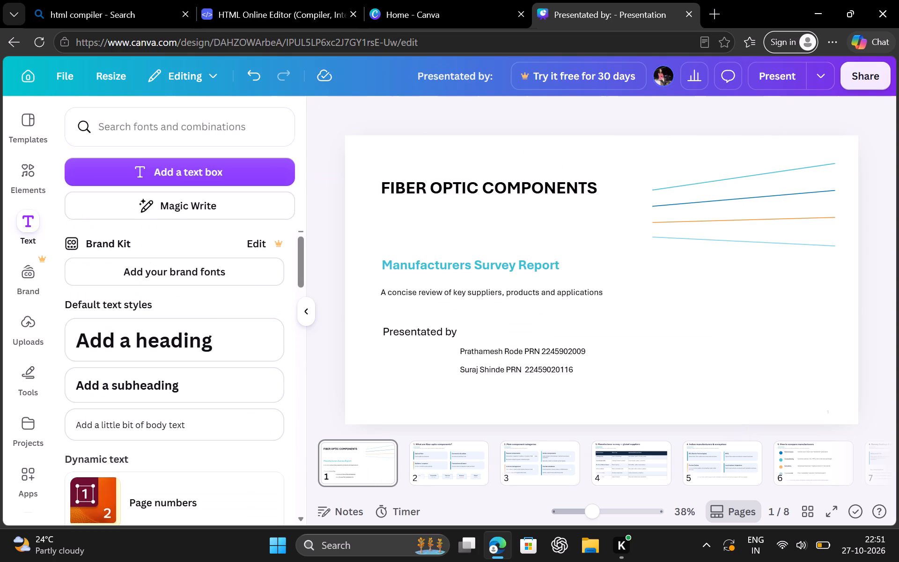
# Move the "FIBER OPTIC COMPONENTS" title slightly down and to the left on the title page.
pyautogui.moveTo(515, 186); pyautogui.dragTo(510, 194)
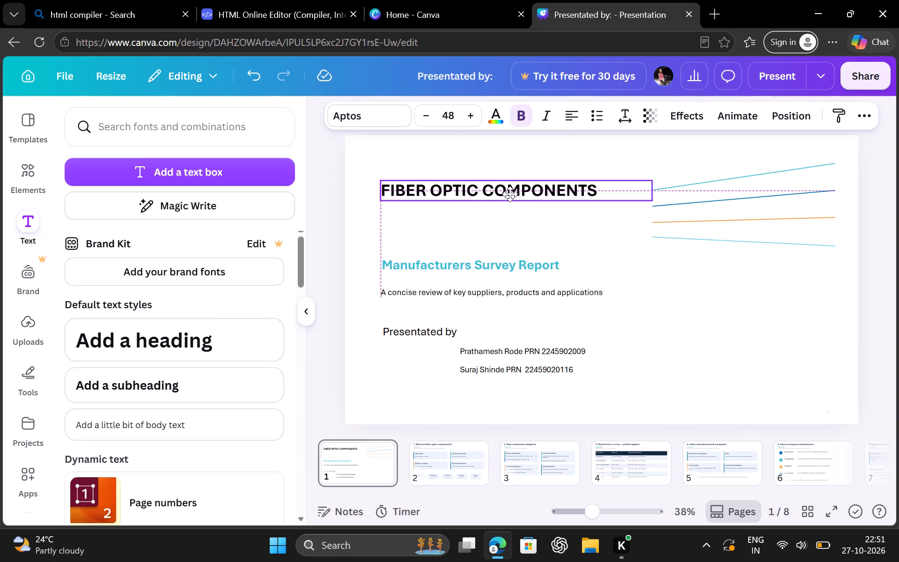
pyautogui.moveTo(510, 194); pyautogui.dragTo(510, 196)
pyautogui.click(656, 326)
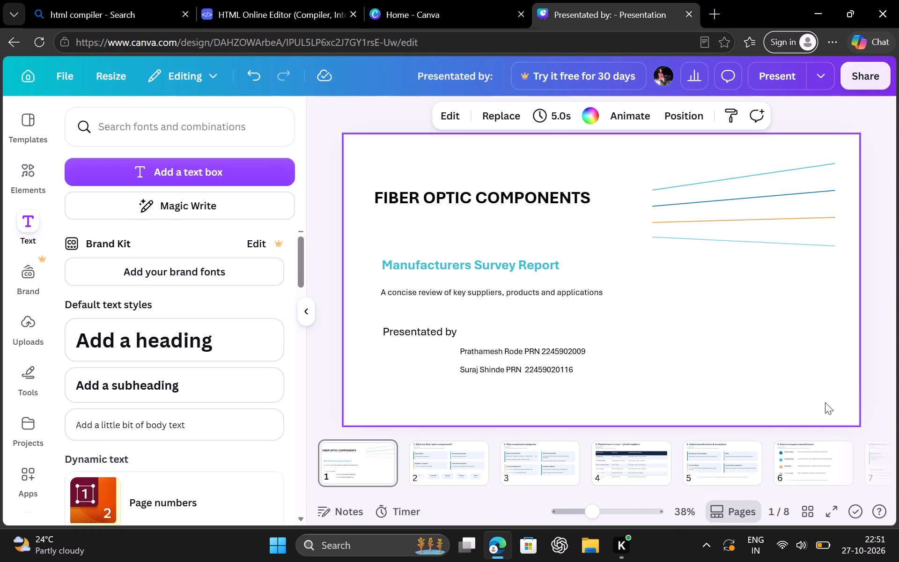
# Open page 8, the closing "THANK YOU" slide.
pyautogui.hscroll(-9, 873, 480)
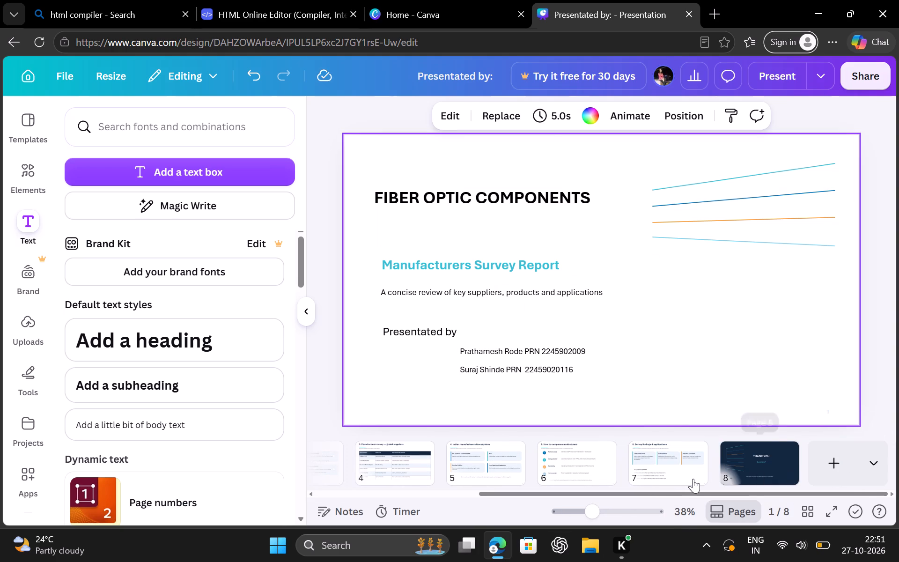
pyautogui.click(757, 462)
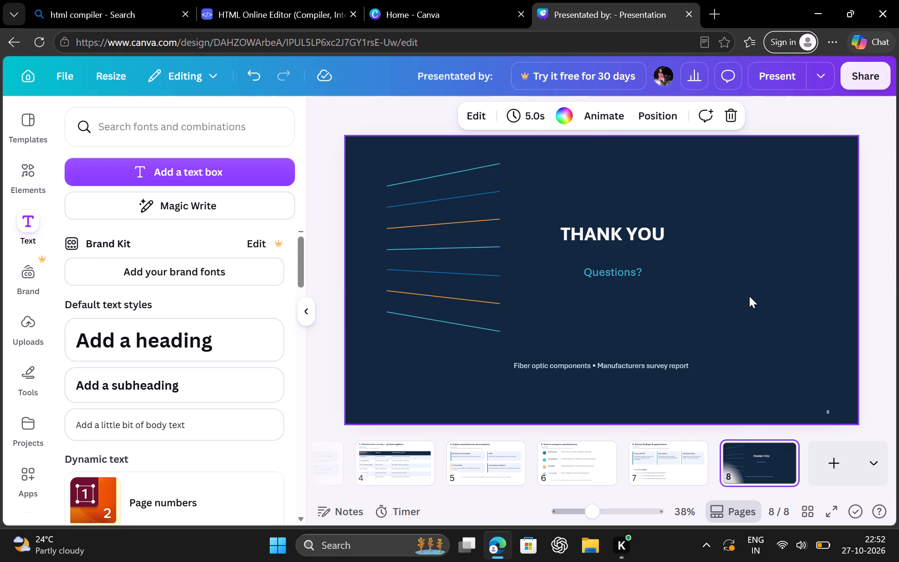
# Delete the dark navy background rectangle behind the text on the closing "THANK YOU" slide.
pyautogui.click(749, 296)
pyautogui.press('BackSpace')
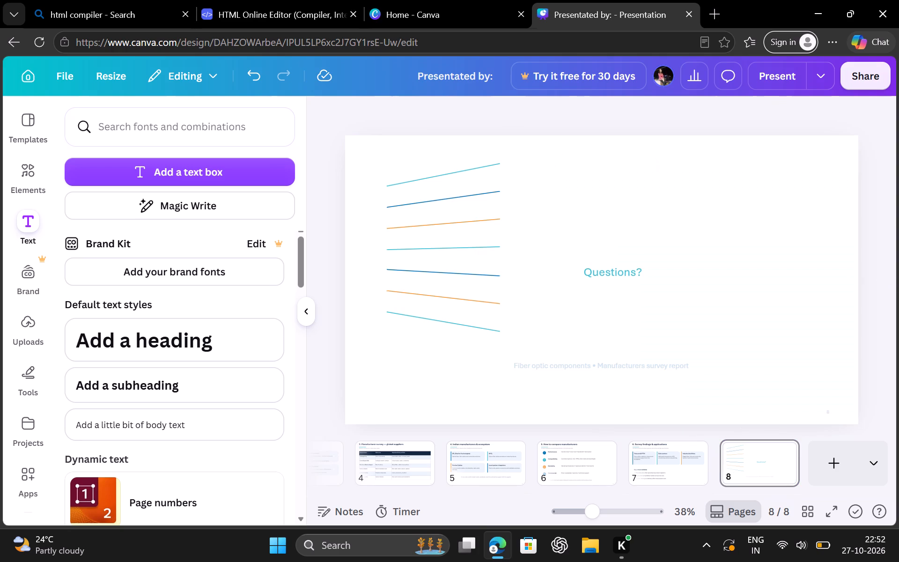
# Set the text colour of the "THANK YOU" heading on page 8 to black.
pyautogui.click(648, 234)
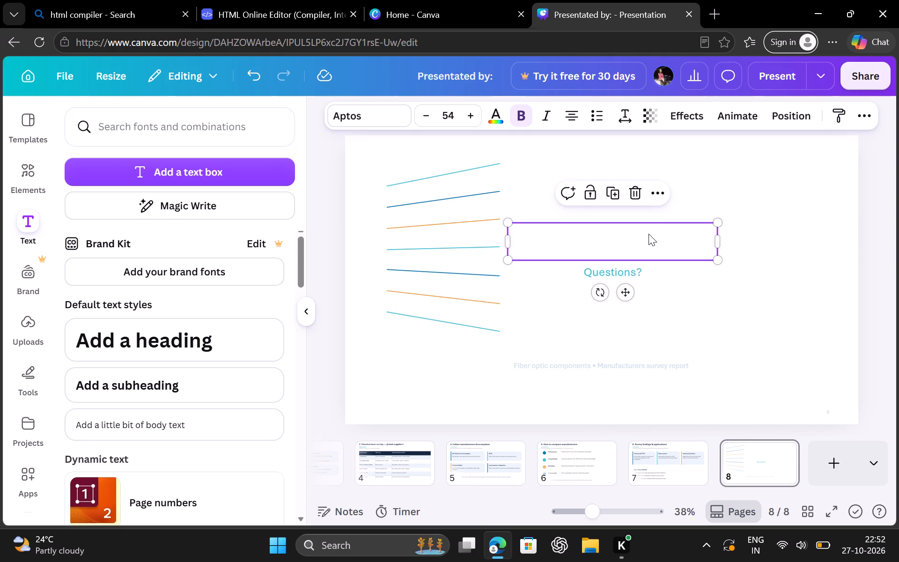
pyautogui.click(502, 120)
pyautogui.doubleClick(147, 257)
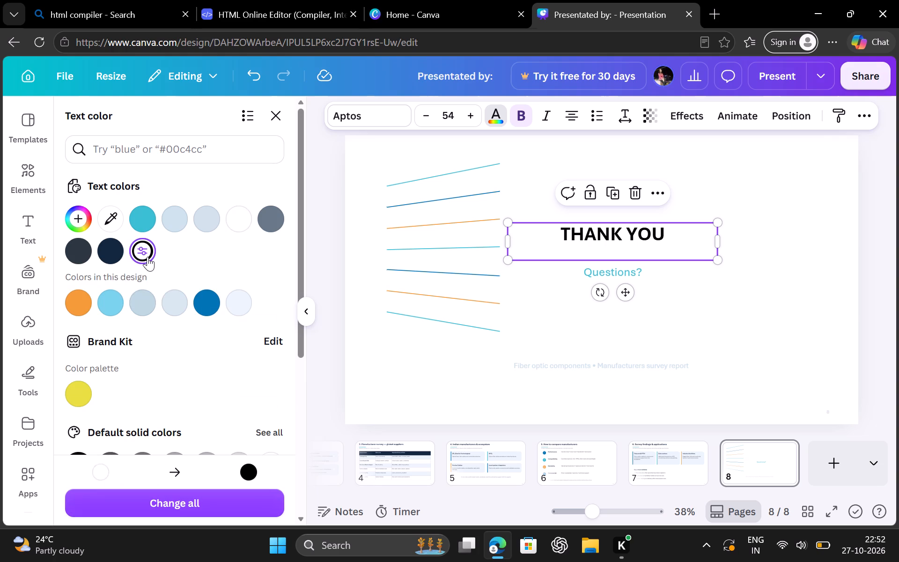
pyautogui.click(730, 313)
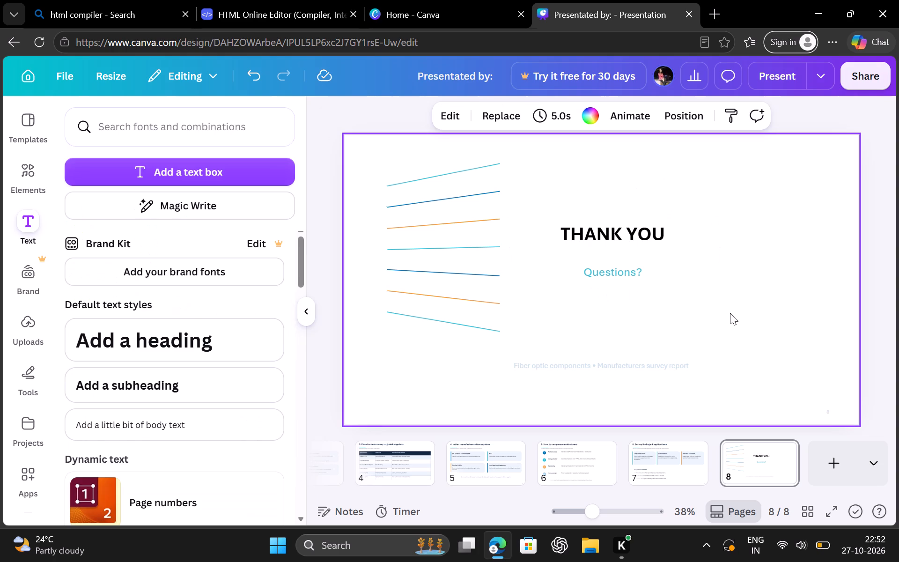
# Download all pages of the presentation as a PPTX file and dismiss the older completed download notice.
pyautogui.click(857, 71)
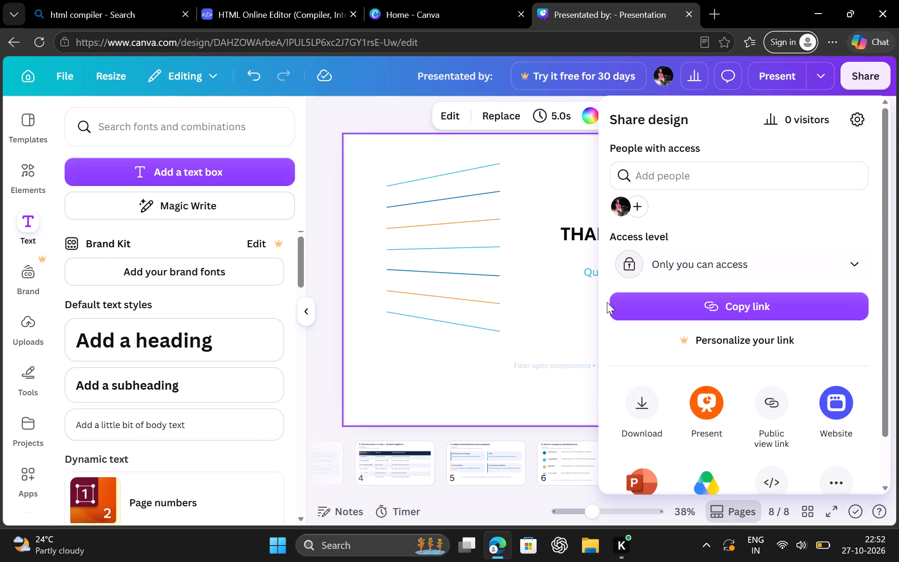
pyautogui.click(641, 420)
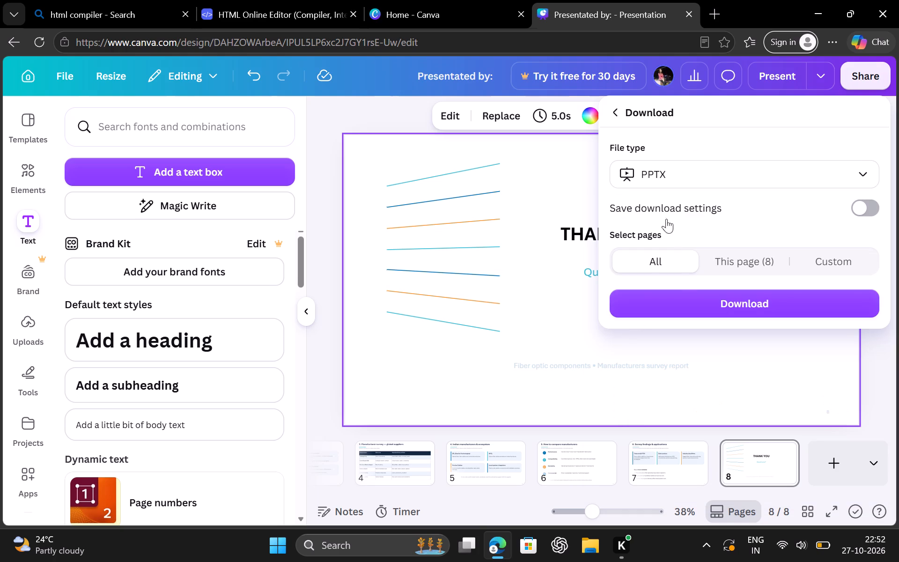
pyautogui.click(696, 296)
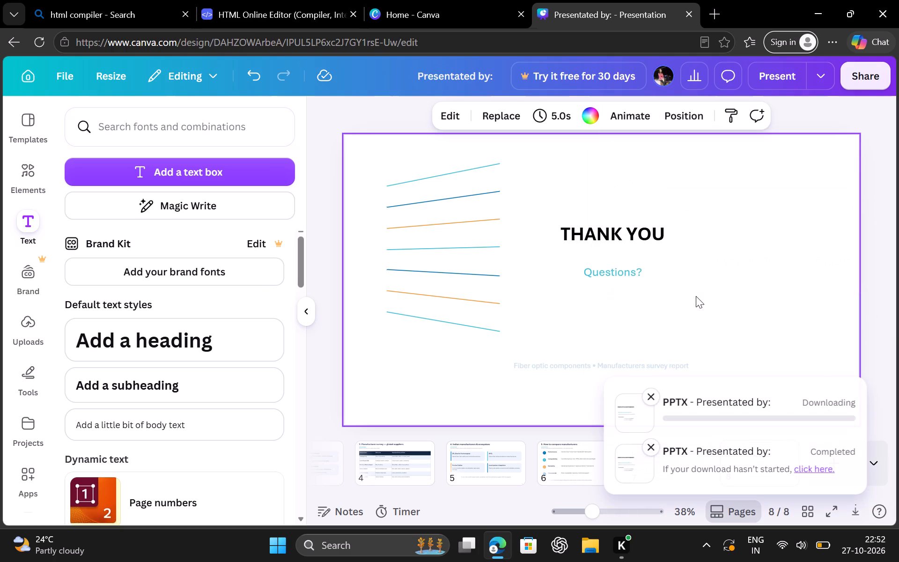
pyautogui.click(653, 450)
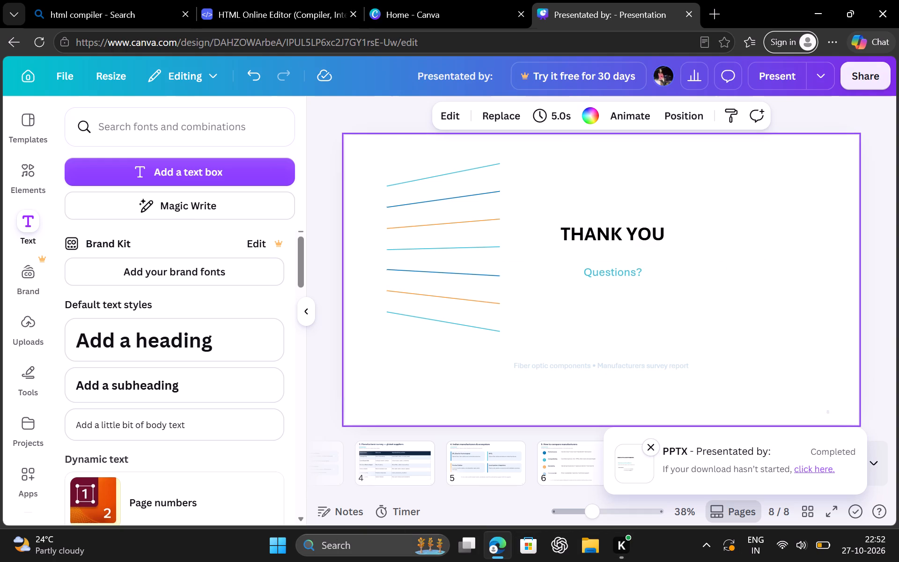
# Search the computer for the WhatsApp app with "wh".
pyautogui.click(351, 540)
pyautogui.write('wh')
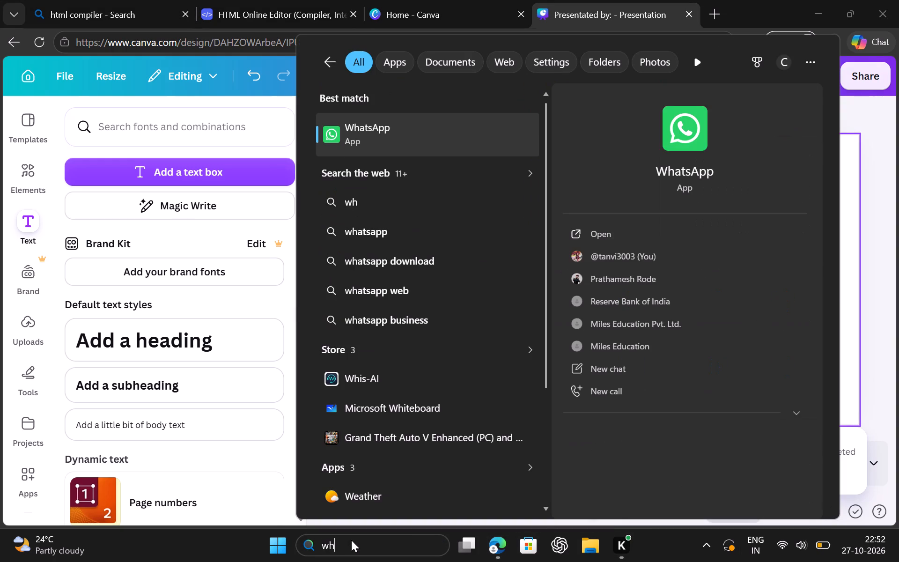